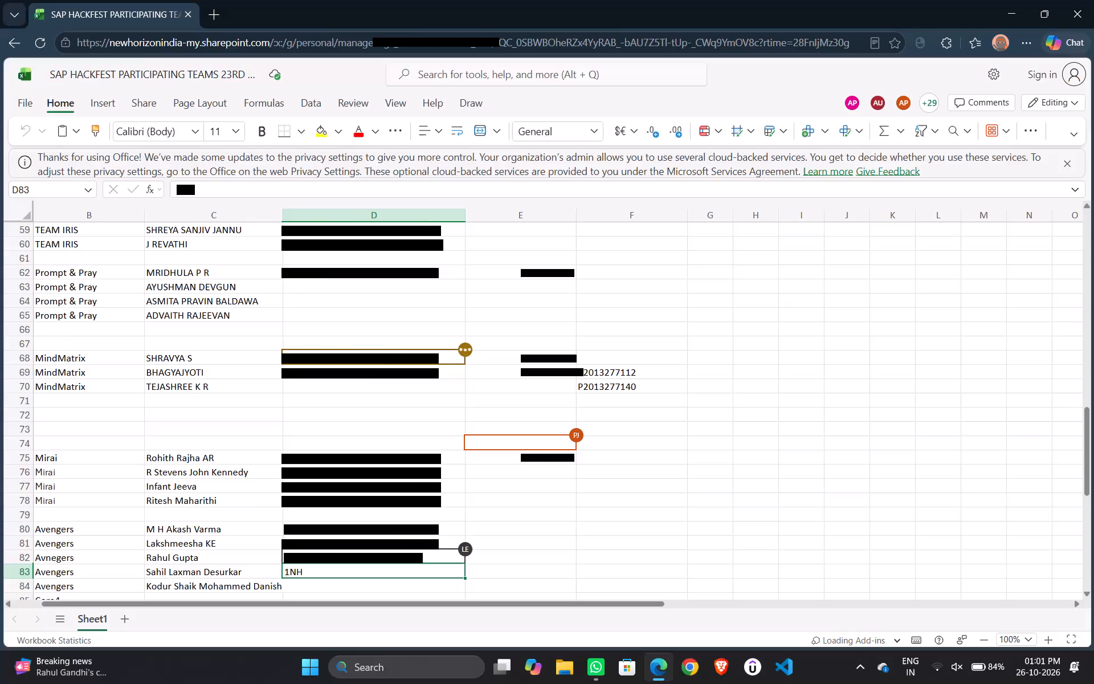
# Examine the participating-teams sheet from its column headers down to the empty rows below the last team entries.
pyautogui.scroll(8, 418, 330)
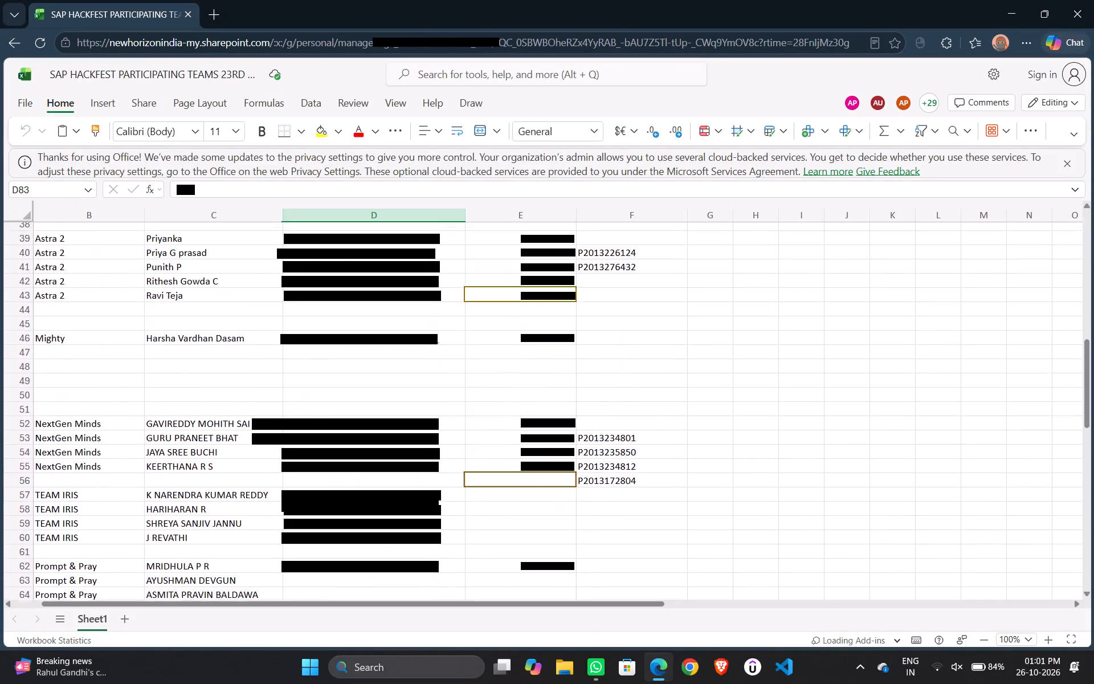
pyautogui.scroll(2, 418, 330)
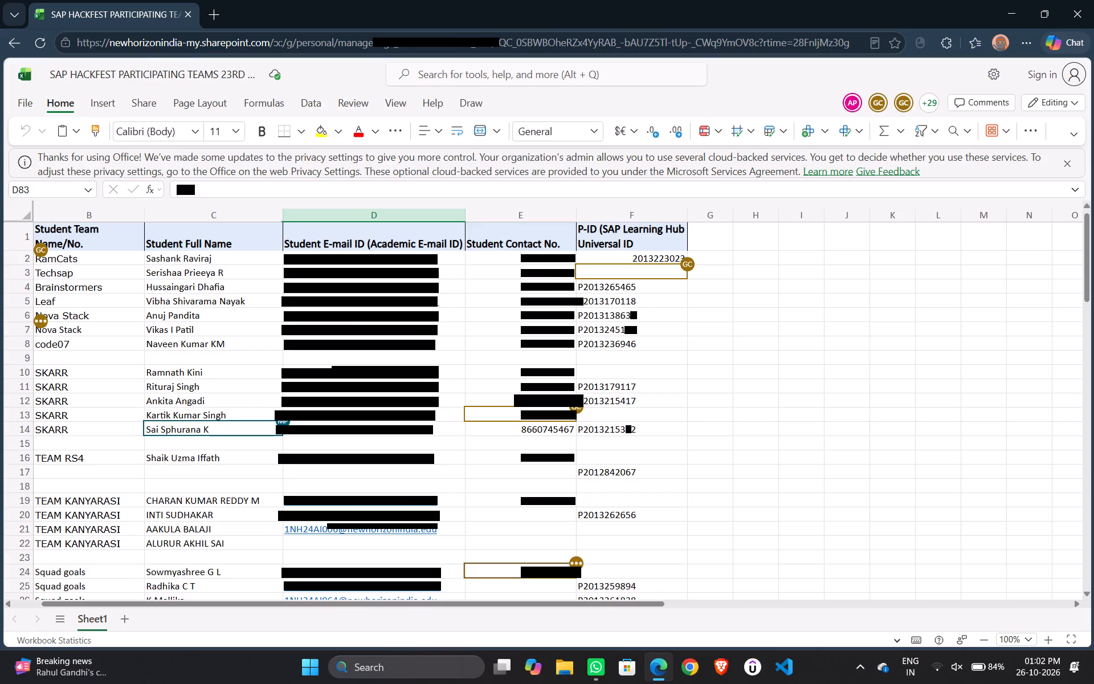
pyautogui.hscroll(1, 131, 316)
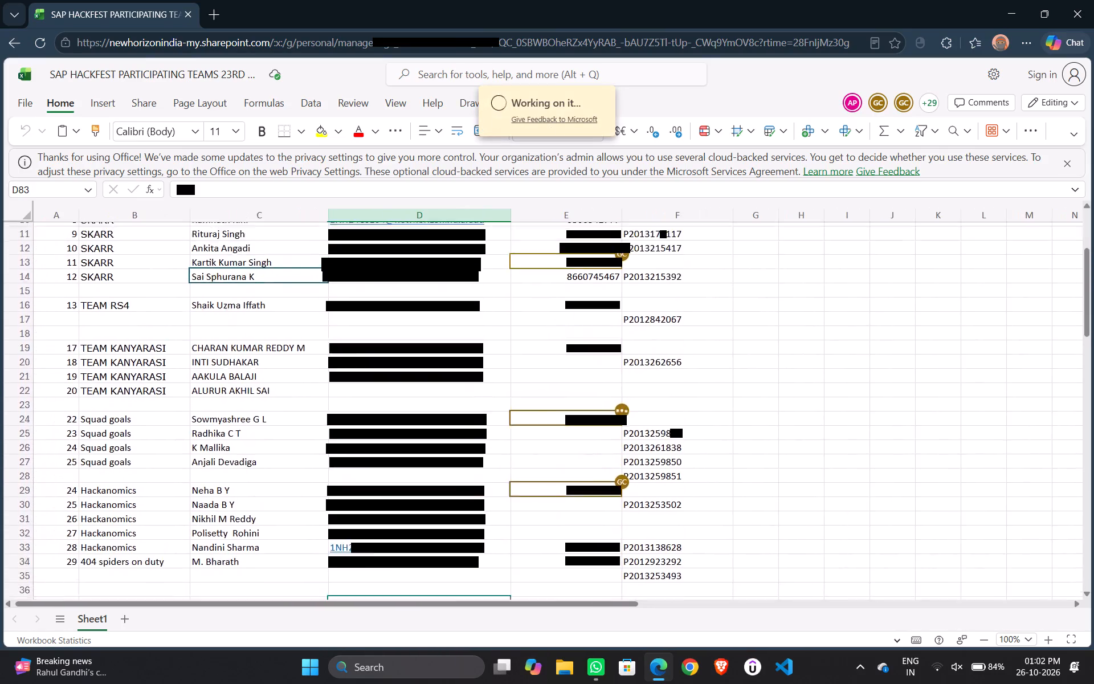
pyautogui.hscroll(1, 131, 316)
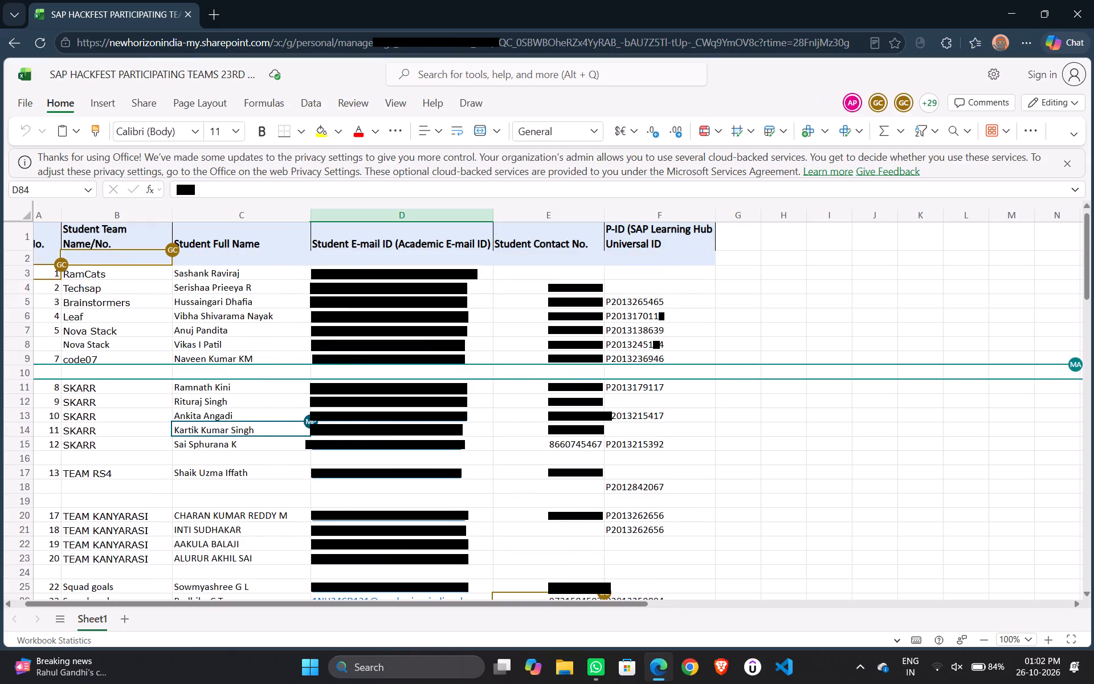
pyautogui.hscroll(2, 56, 413)
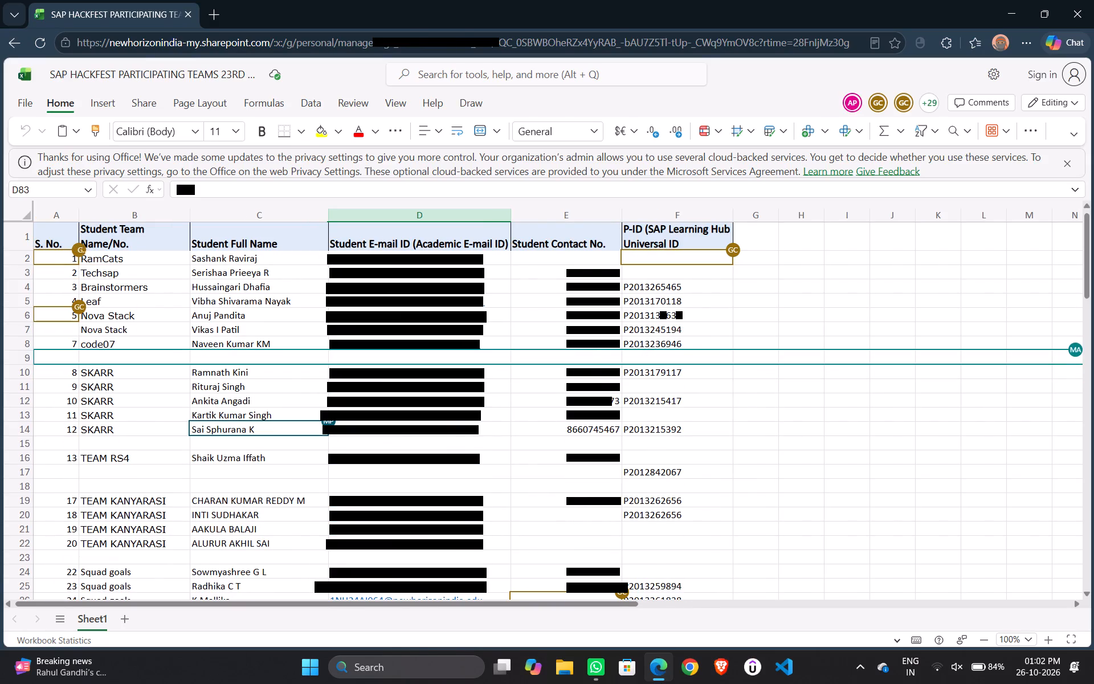
pyautogui.scroll(-10, 101, 382)
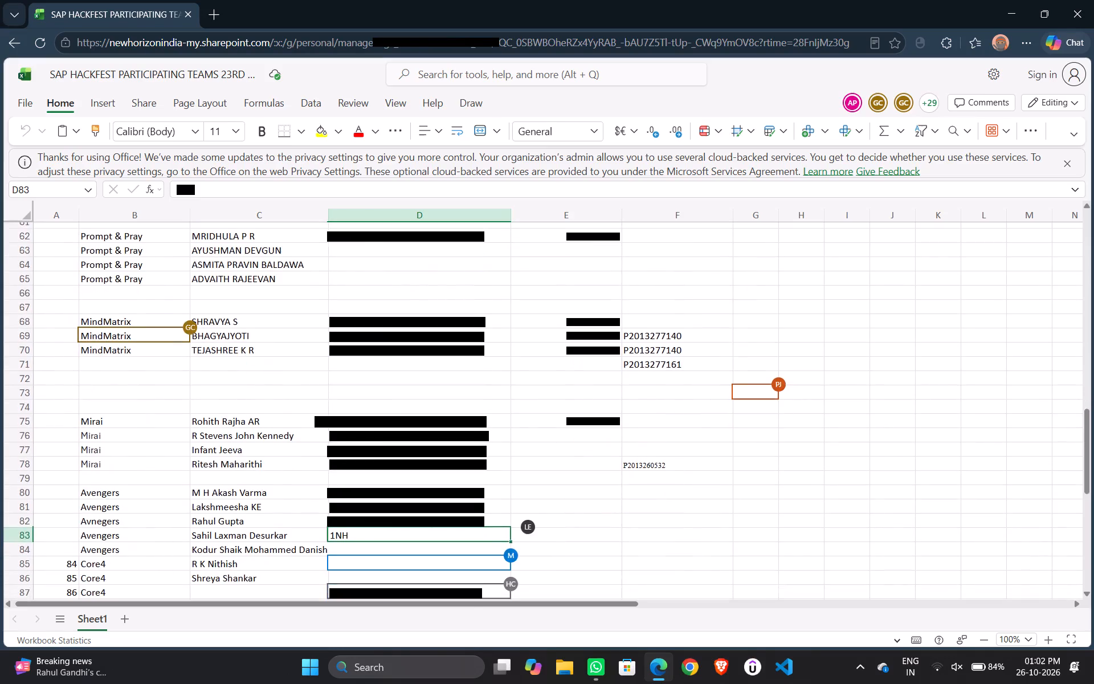
pyautogui.scroll(-6, 101, 382)
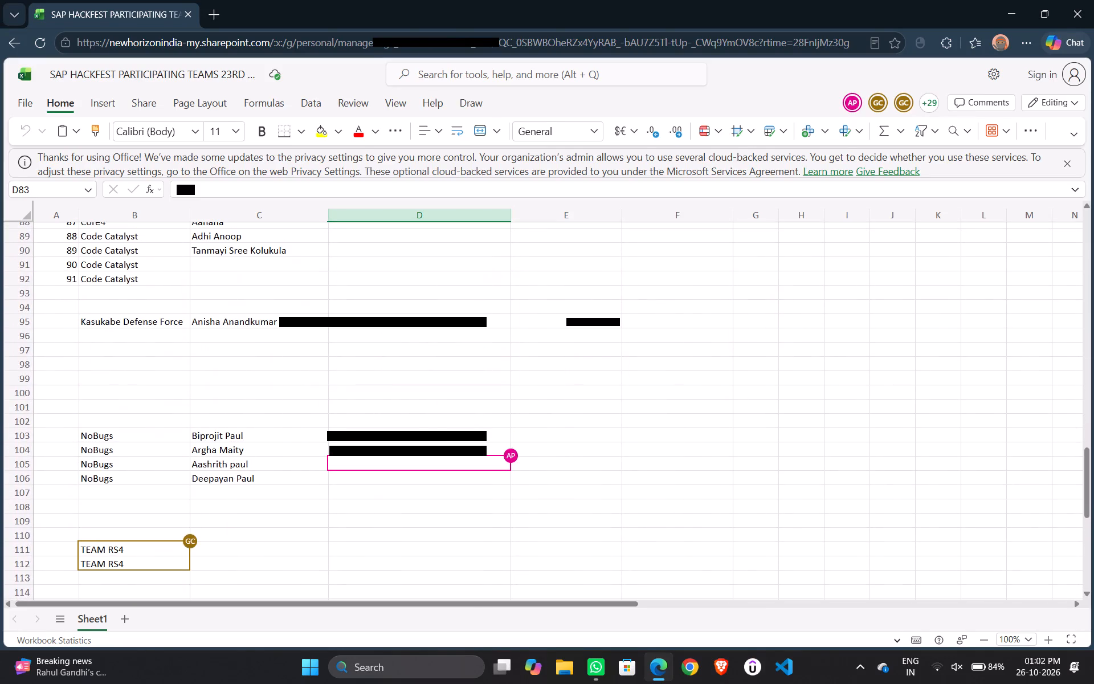
pyautogui.scroll(1, 121, 456)
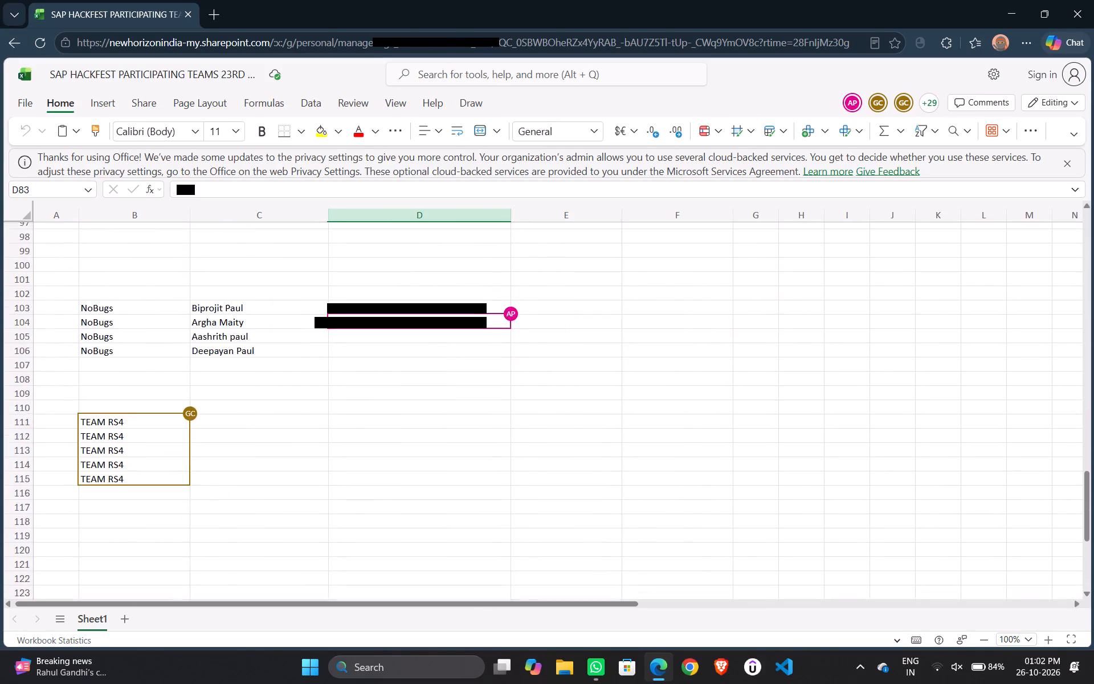
pyautogui.scroll(1, 121, 456)
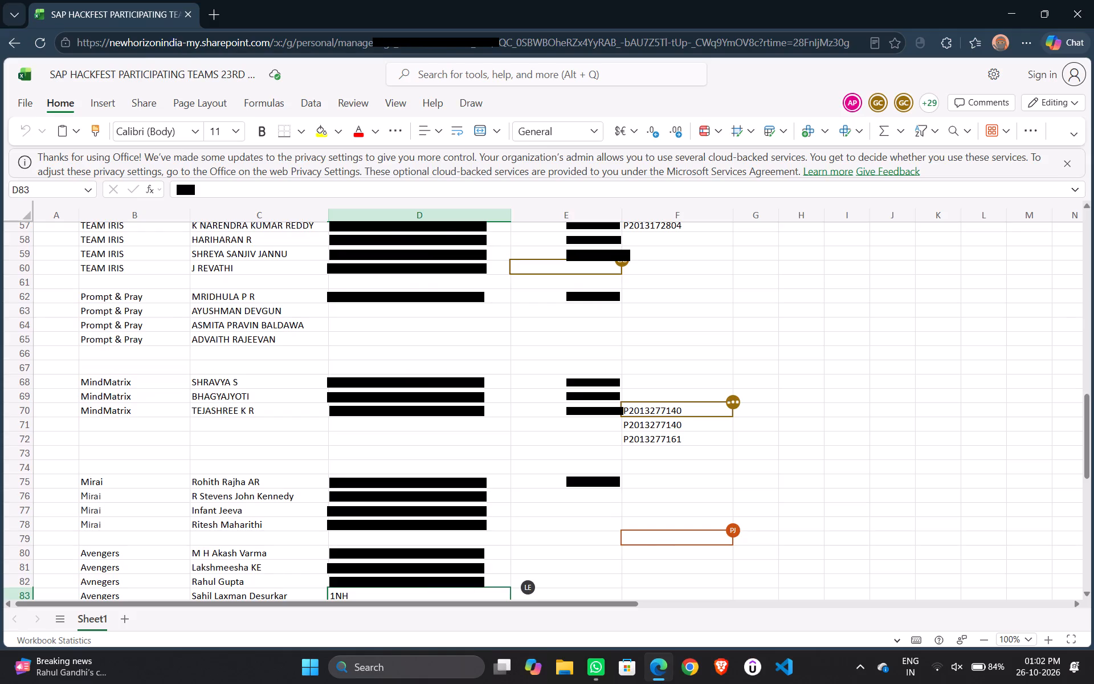
pyautogui.scroll(1, 121, 456)
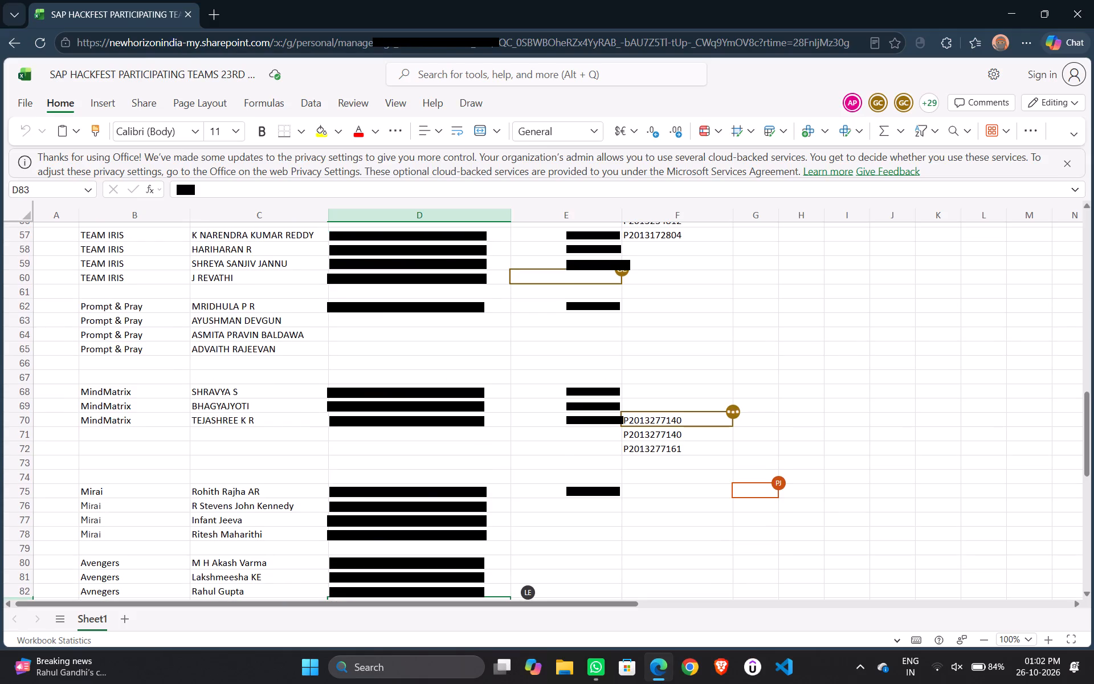
pyautogui.scroll(5, 121, 456)
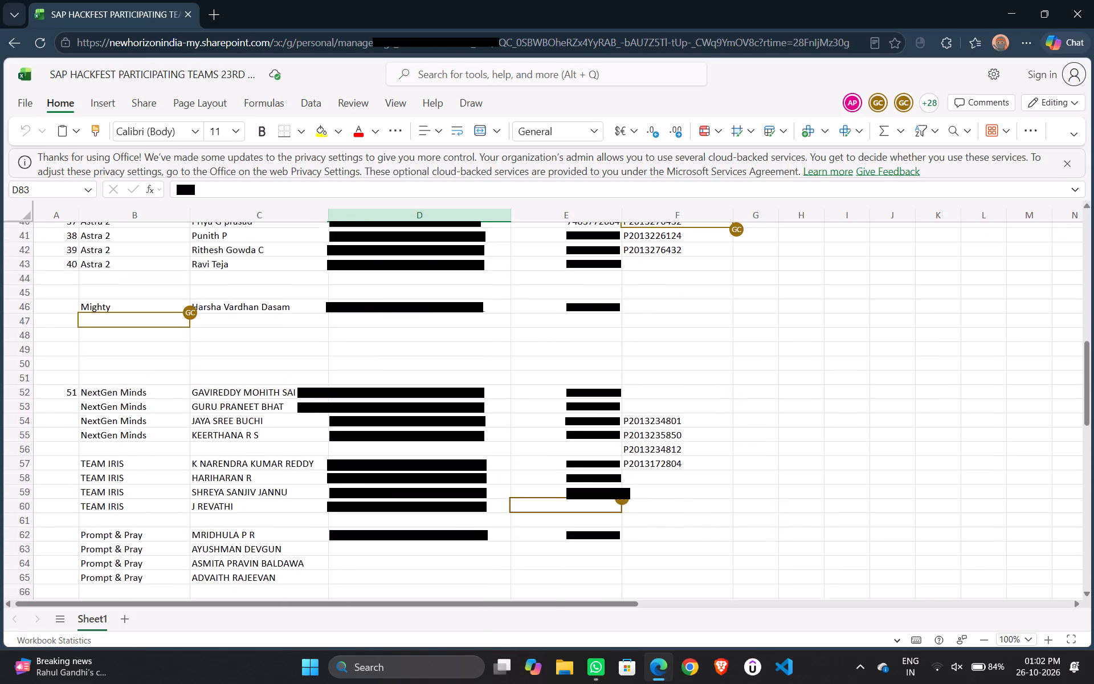
pyautogui.scroll(7, 121, 456)
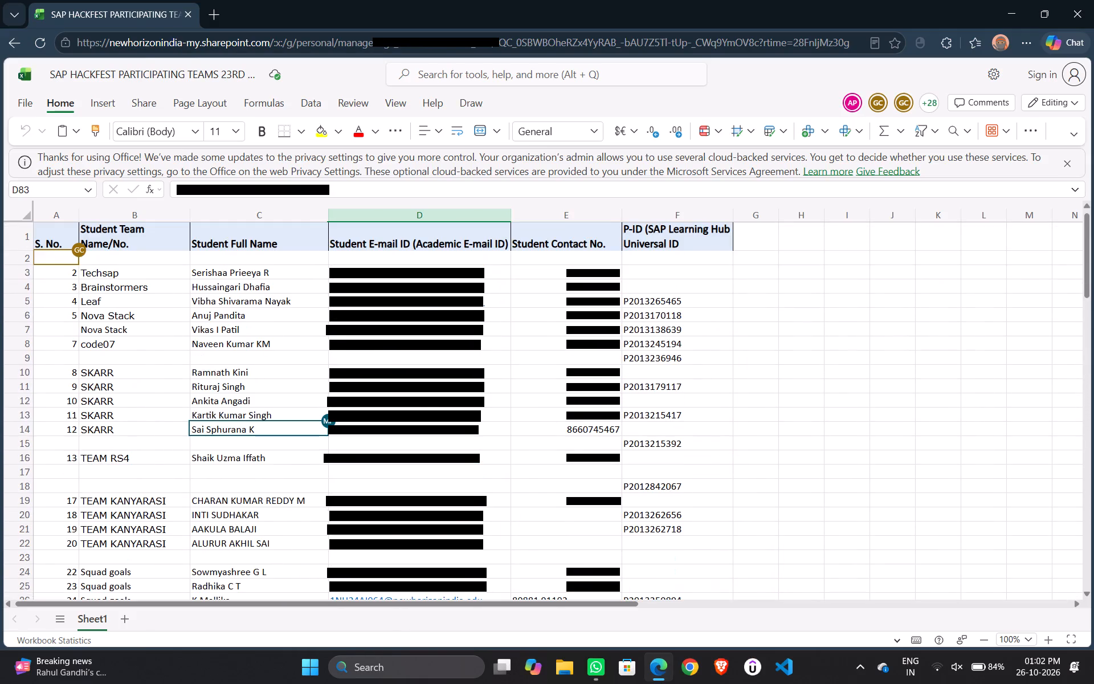
pyautogui.scroll(-6, 121, 456)
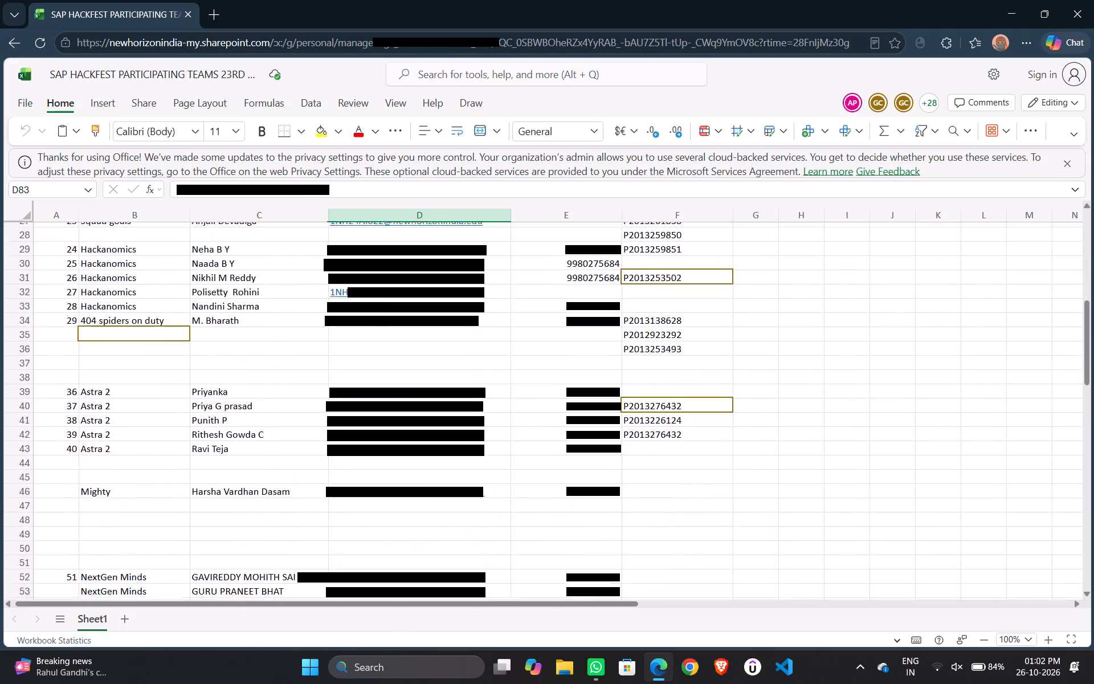
pyautogui.scroll(-8, 121, 456)
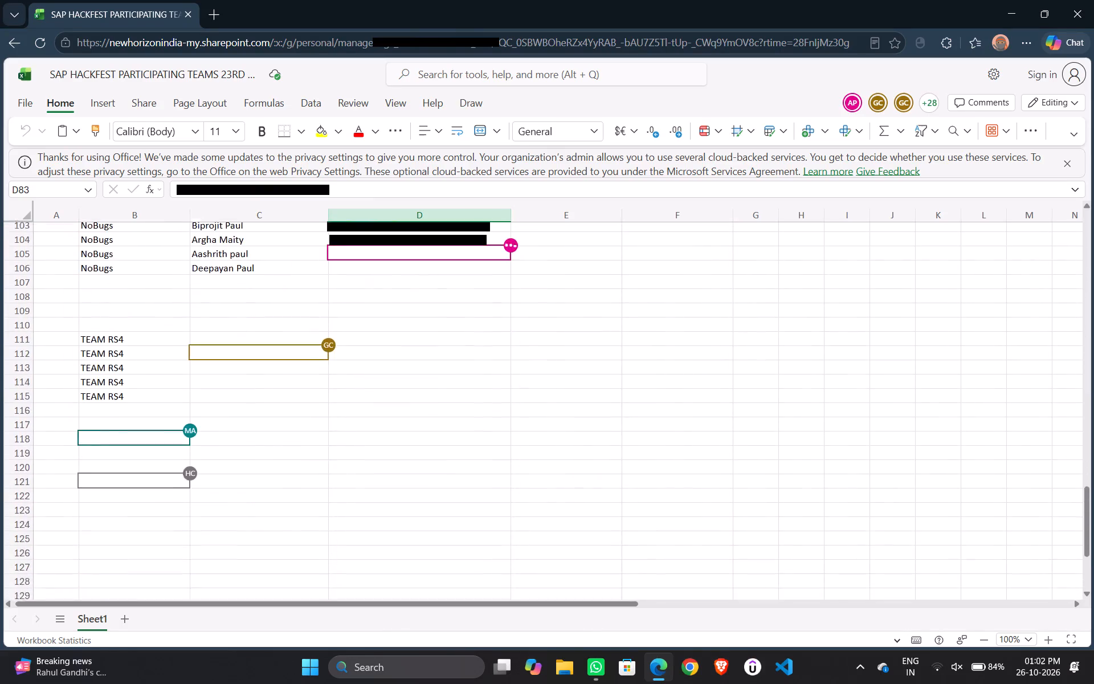
pyautogui.scroll(-5, 121, 456)
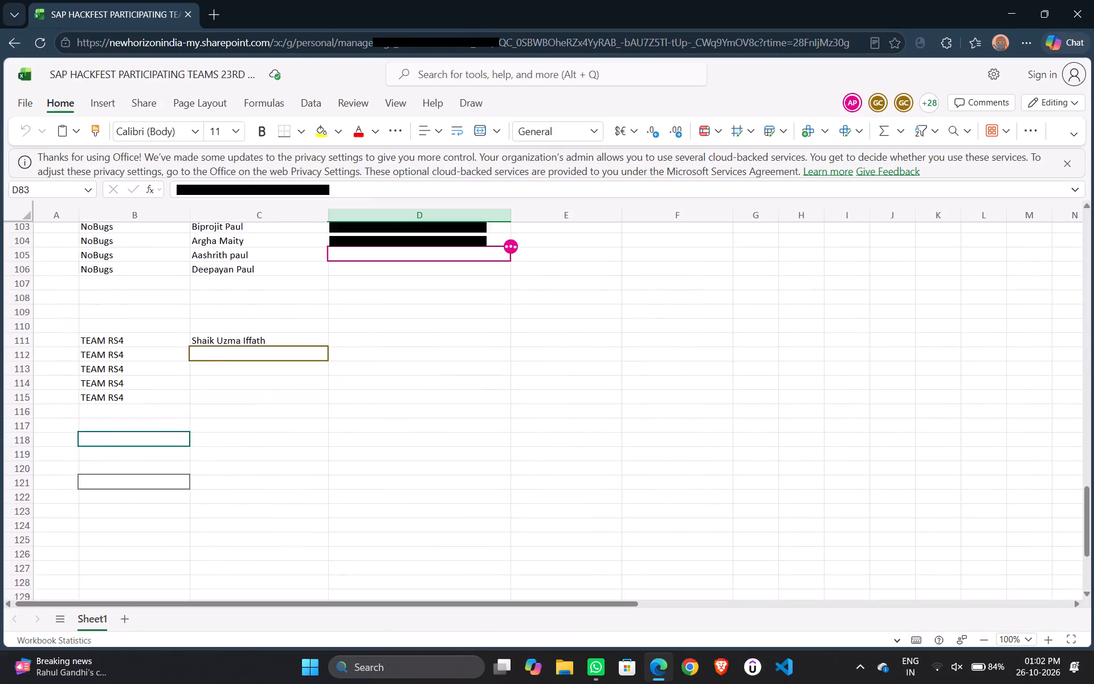
pyautogui.scroll(-1, 121, 456)
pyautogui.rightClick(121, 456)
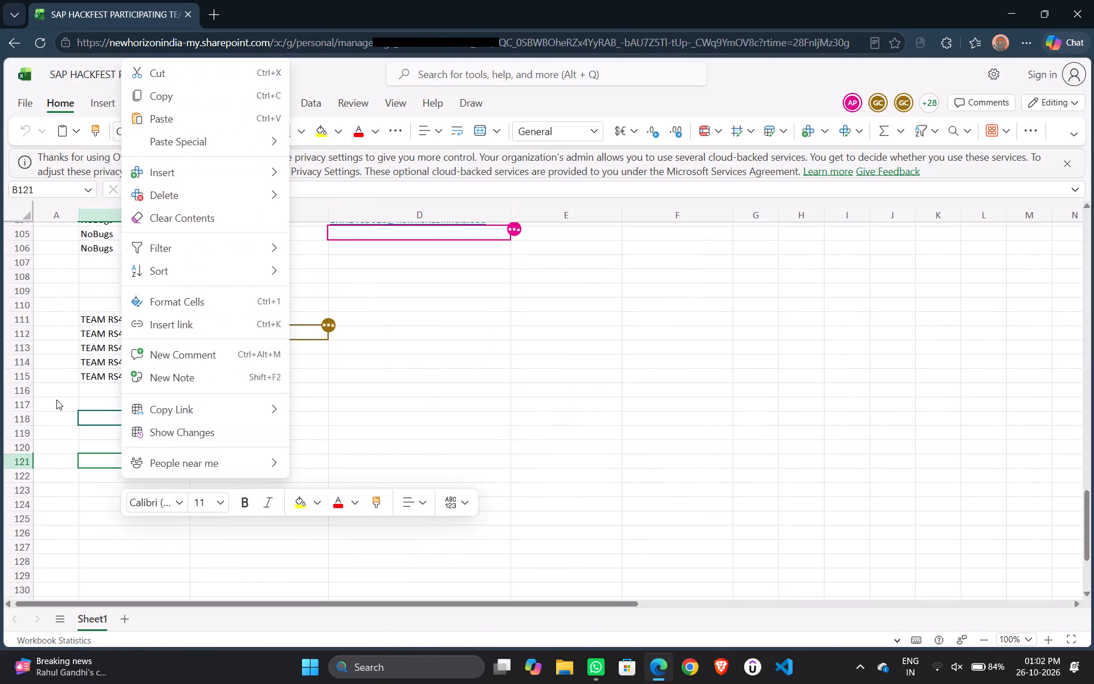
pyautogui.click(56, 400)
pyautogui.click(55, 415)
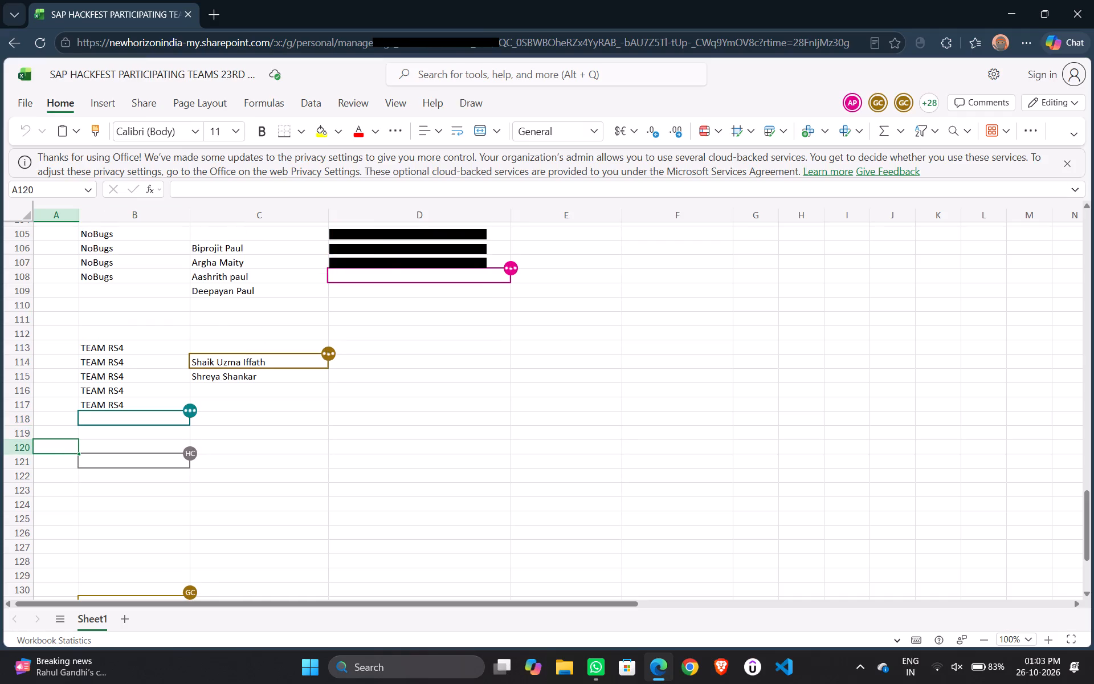
# Enter the team name "Neura" in column B, row 119, directly below the last TEAM RS4 row.
pyautogui.scroll(-4, 53, 446)
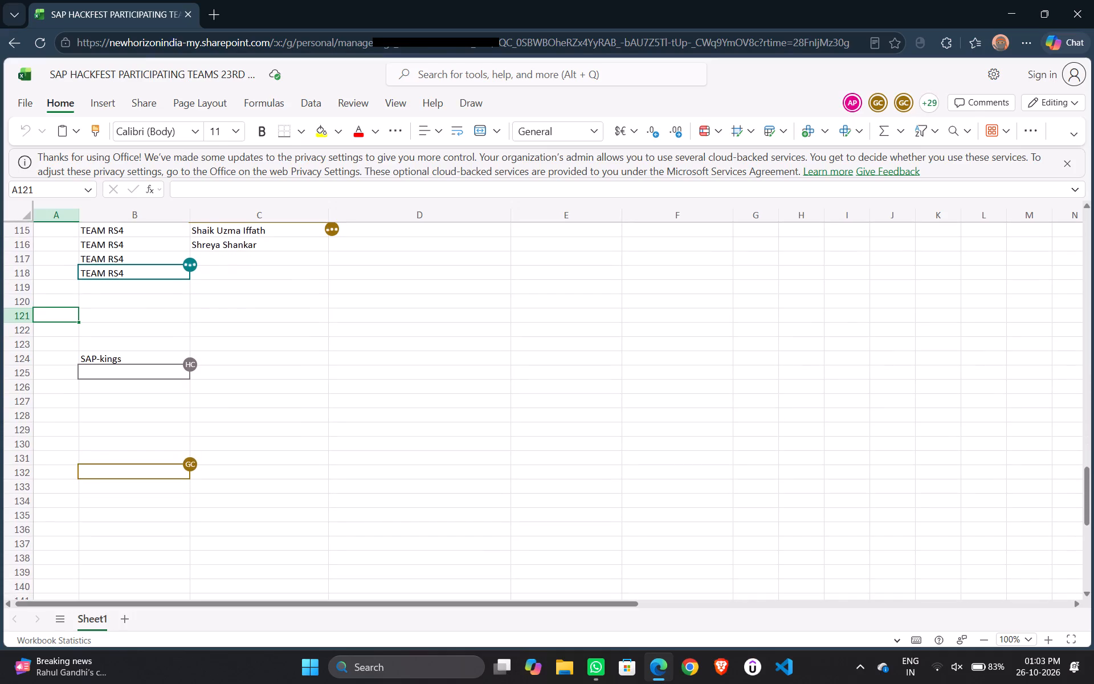
pyautogui.scroll(1, 113, 288)
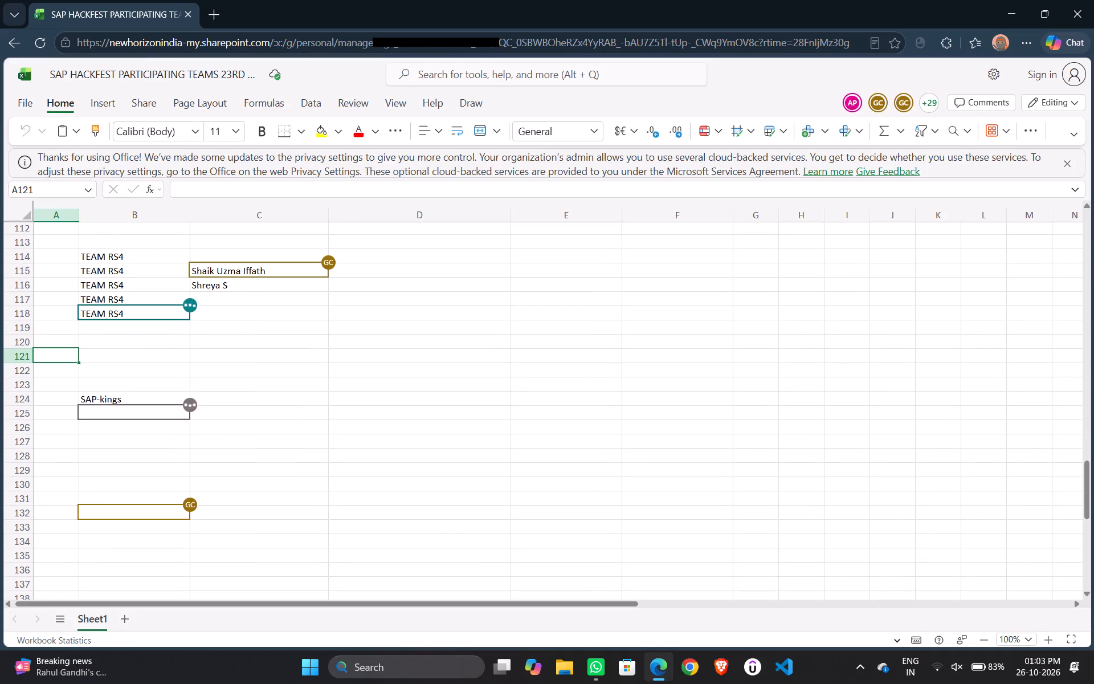
pyautogui.click(89, 327)
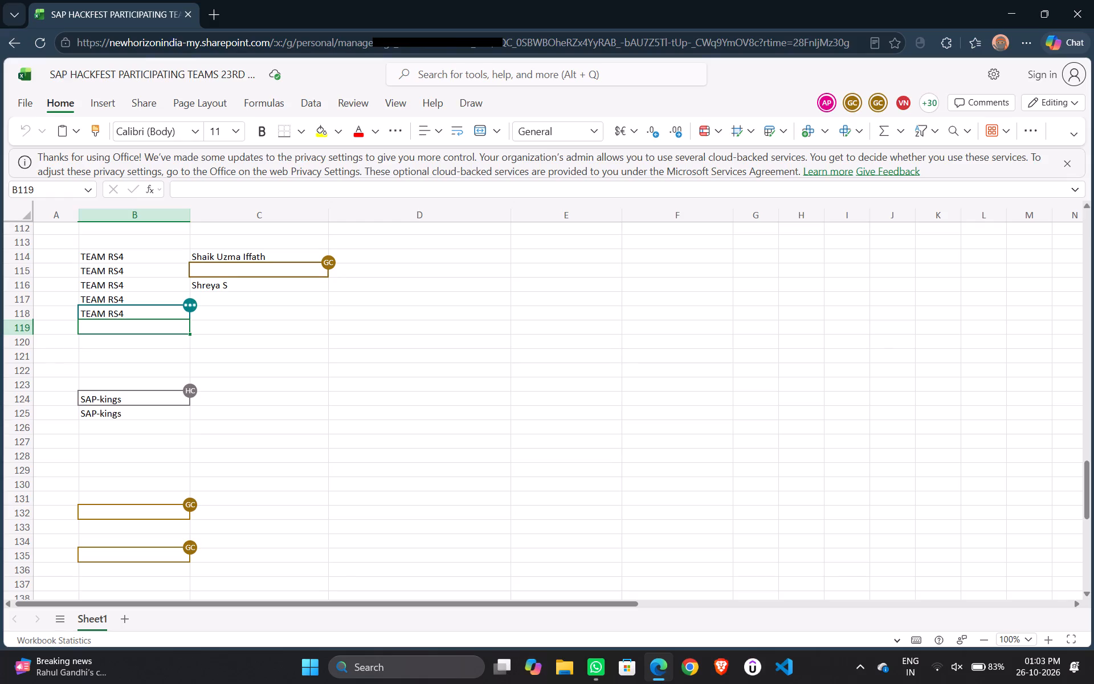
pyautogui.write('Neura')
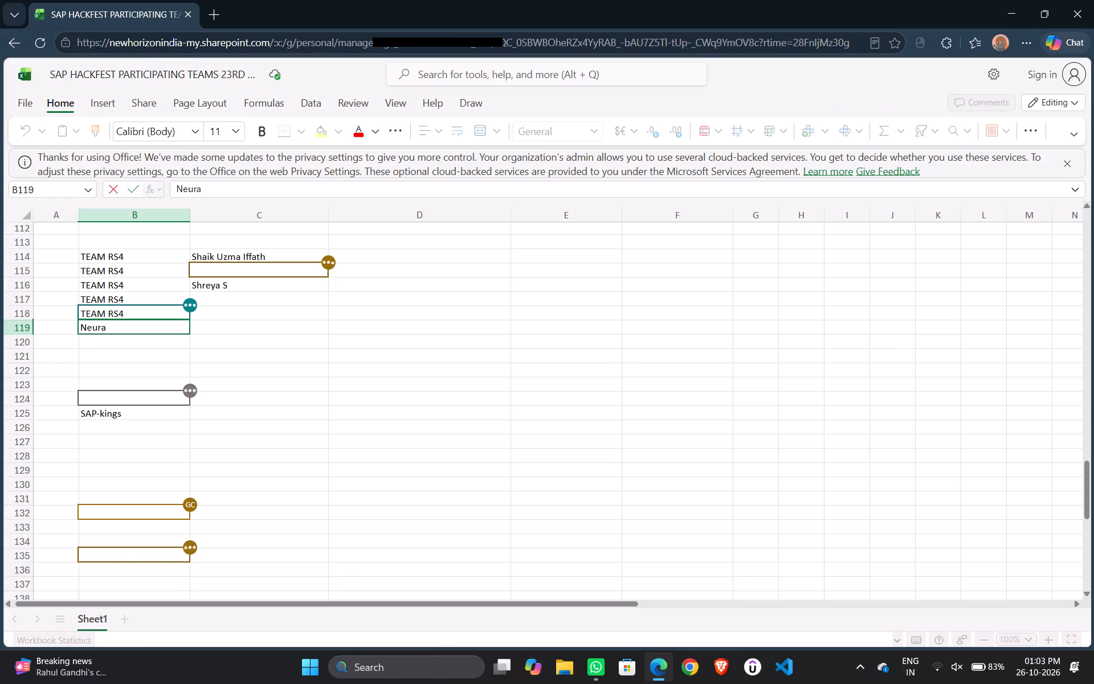
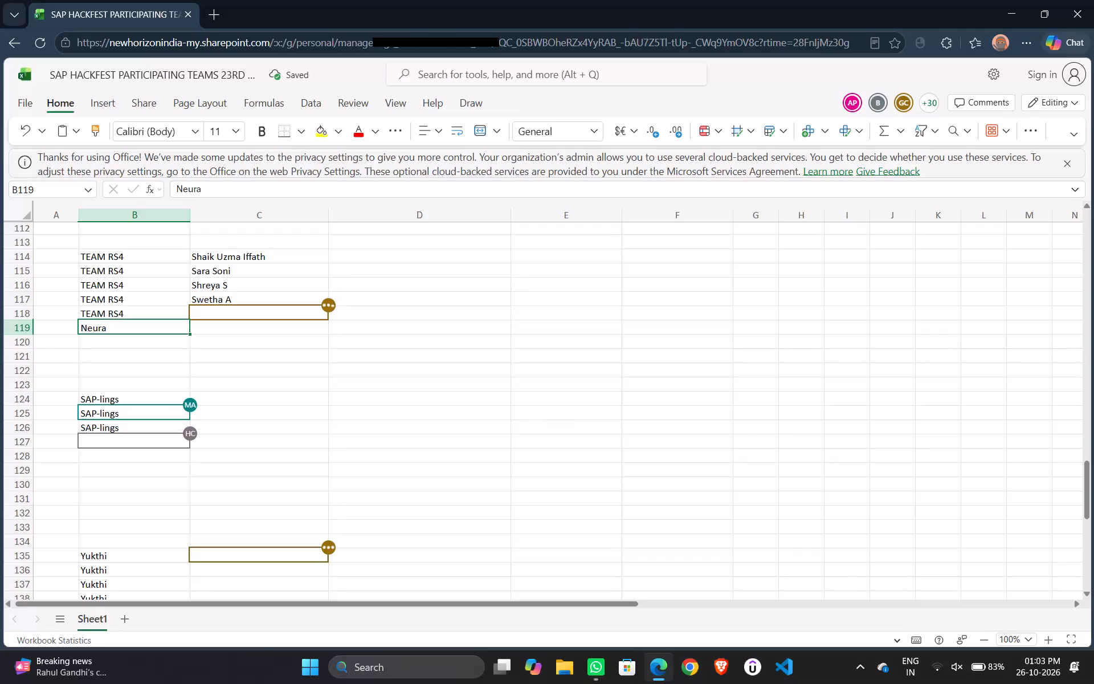
# Replace the team name in B119 with "Neuranexus".
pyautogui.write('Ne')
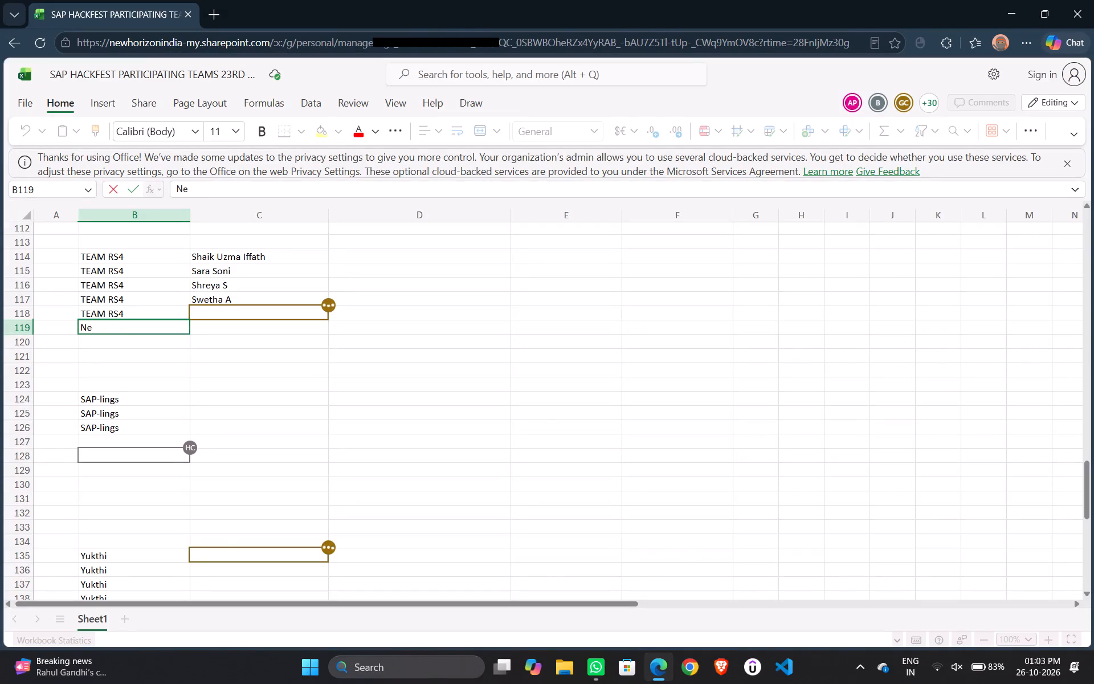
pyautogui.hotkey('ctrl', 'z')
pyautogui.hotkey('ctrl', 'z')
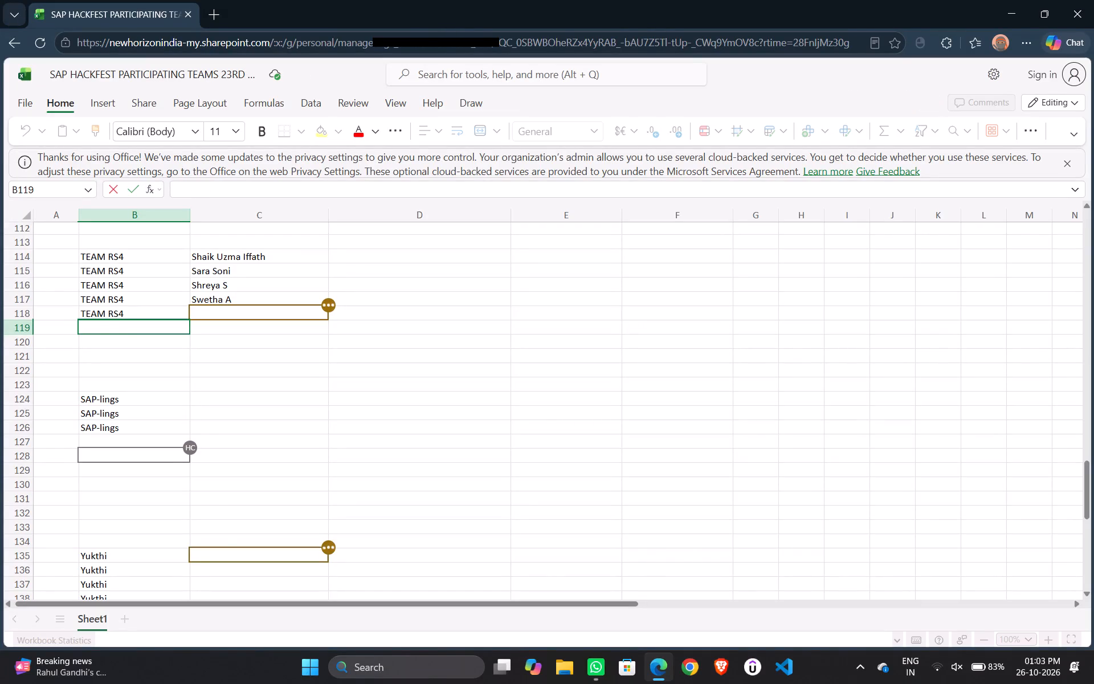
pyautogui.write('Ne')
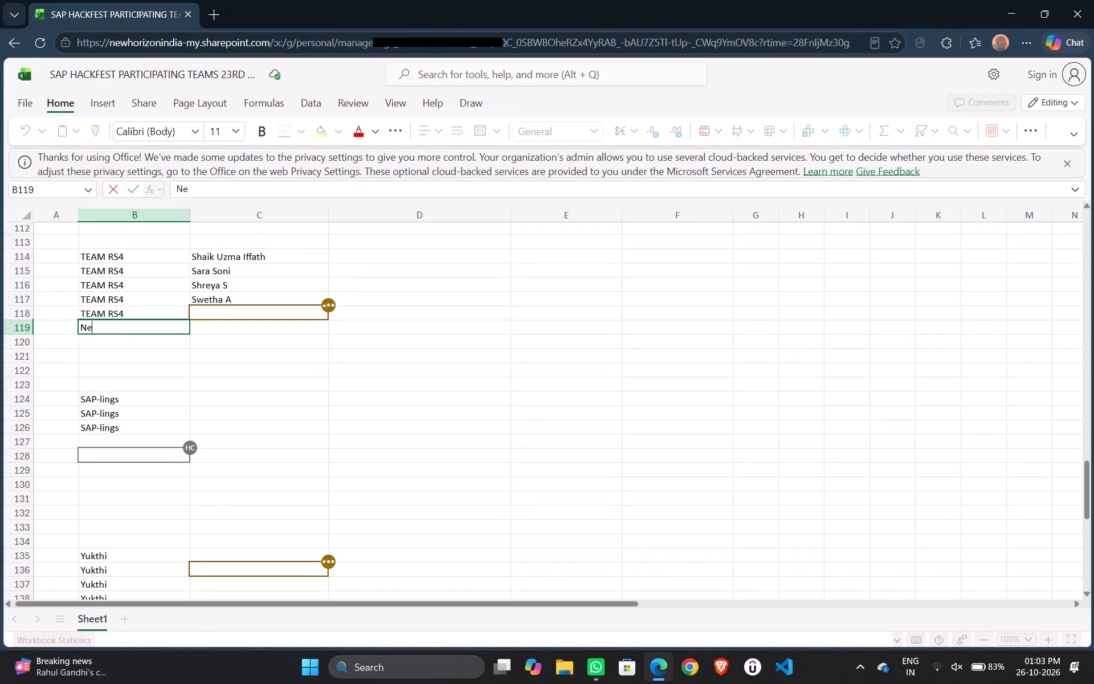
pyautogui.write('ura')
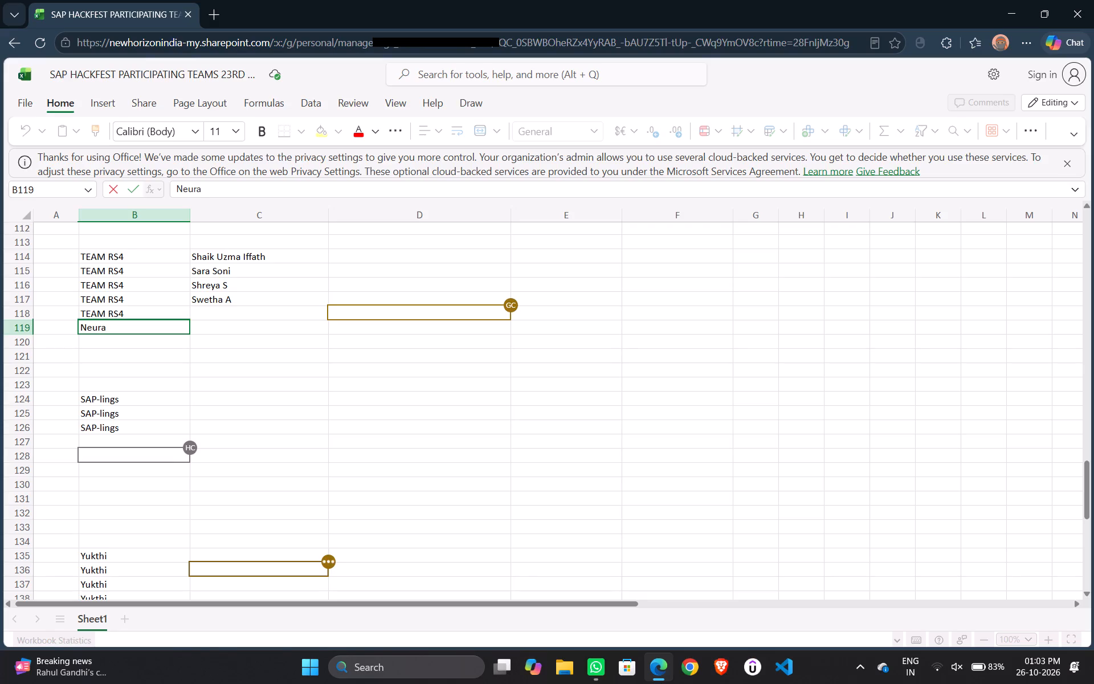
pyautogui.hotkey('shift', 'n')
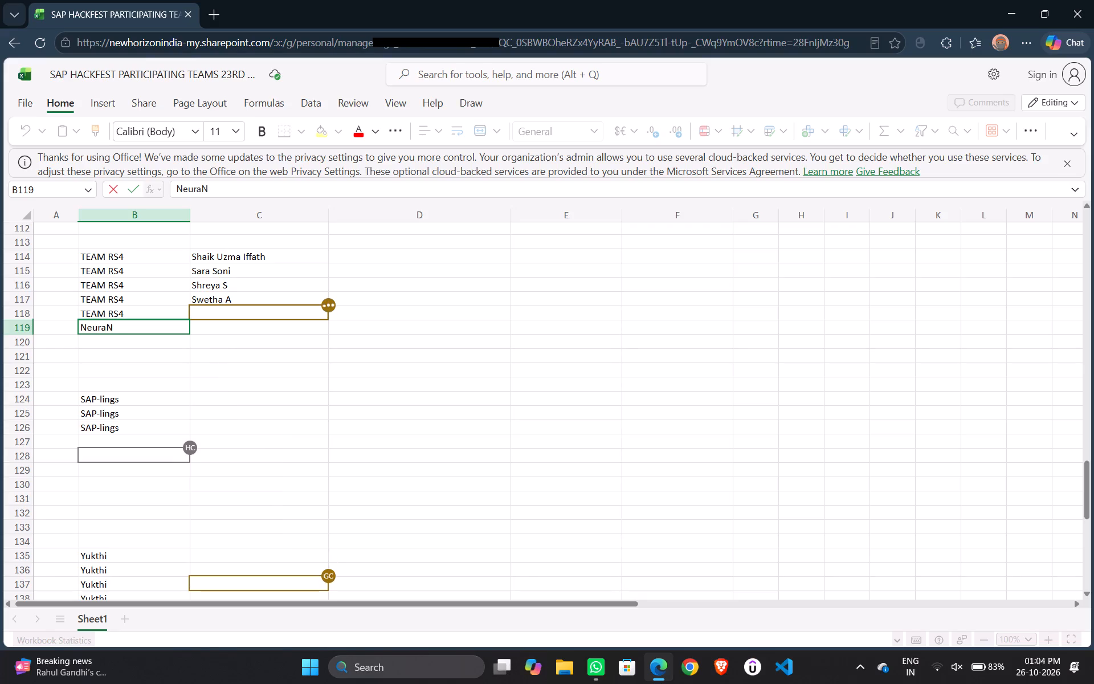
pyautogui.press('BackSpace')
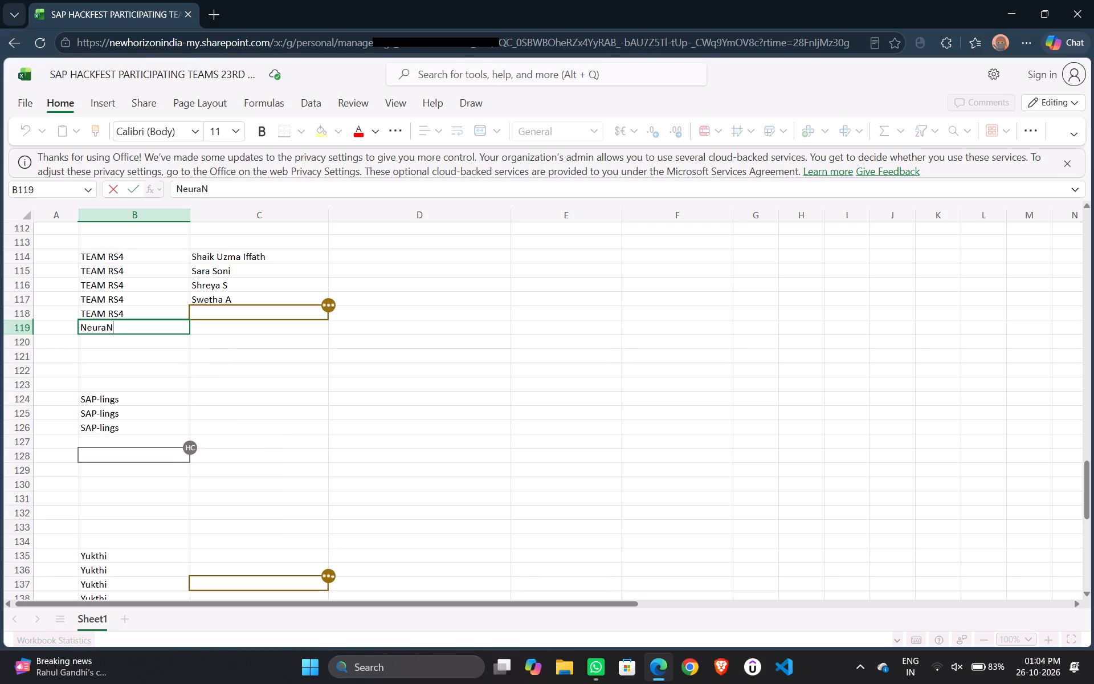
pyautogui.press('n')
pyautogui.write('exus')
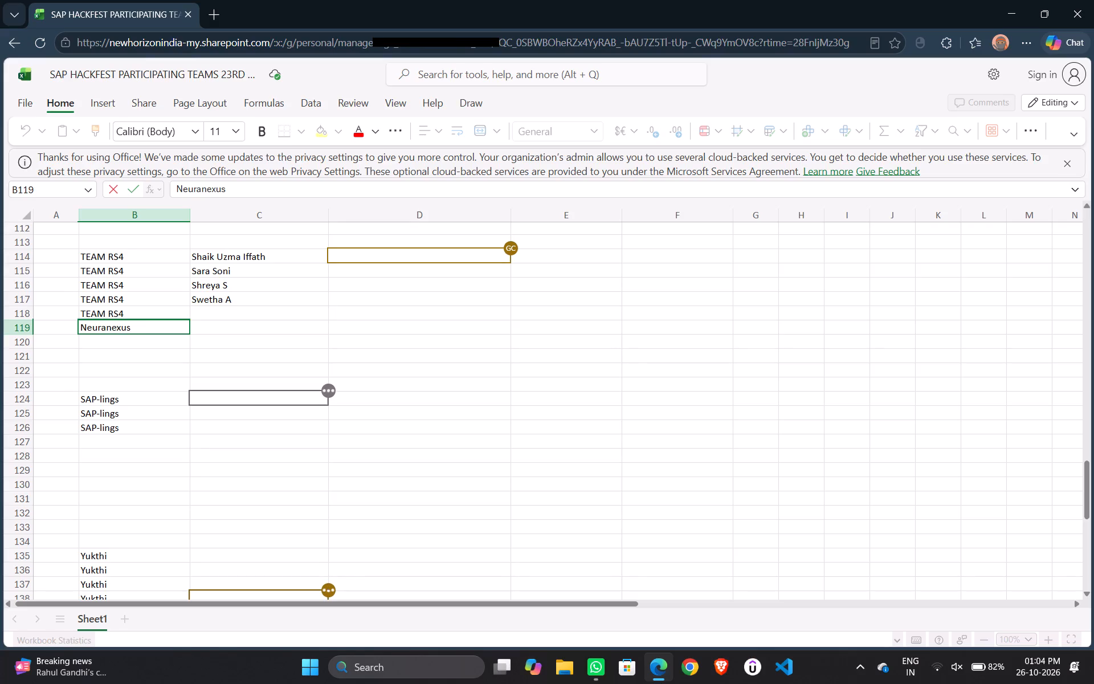
# Copy the team name "Neuranexus" from B119 into each of the cells B120 to B123.
pyautogui.doubleClick(130, 323)
pyautogui.moveTo(136, 329); pyautogui.dragTo(72, 332)
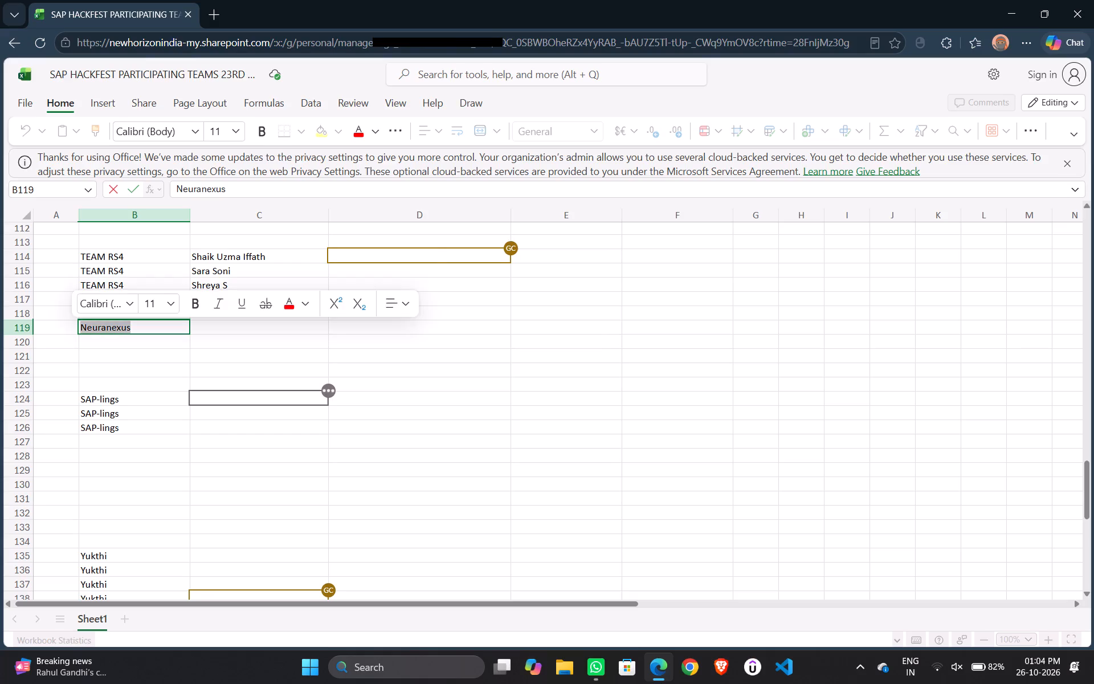
pyautogui.hotkey('ctrl', 'c')
pyautogui.click(91, 341)
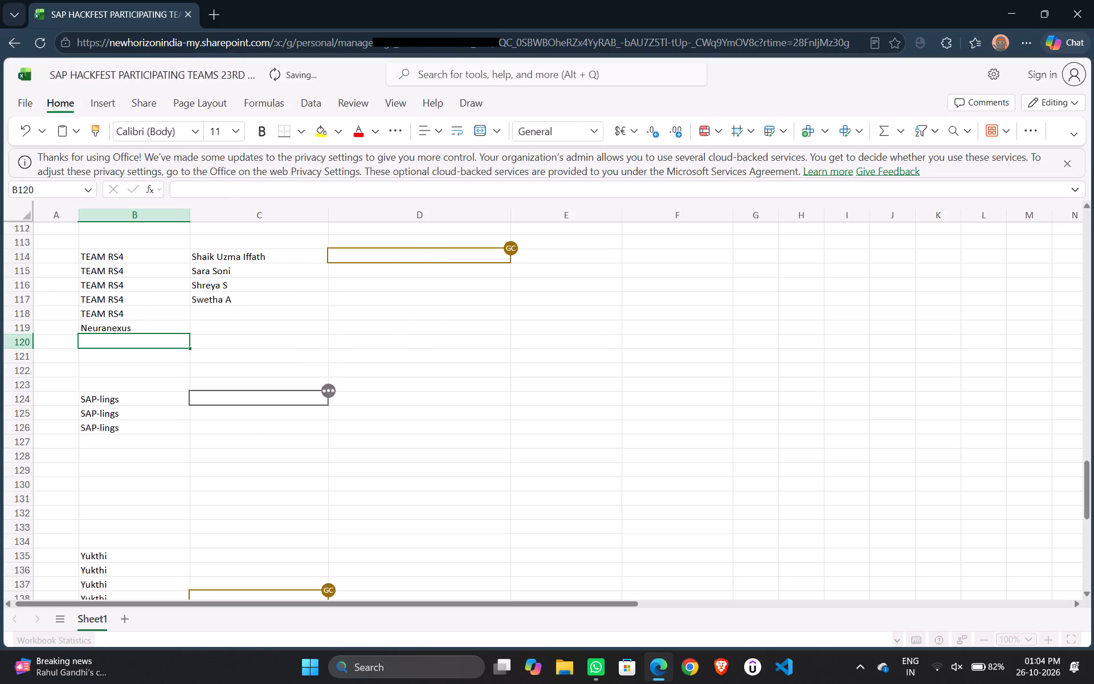
pyautogui.hotkey('ctrl', 'v')
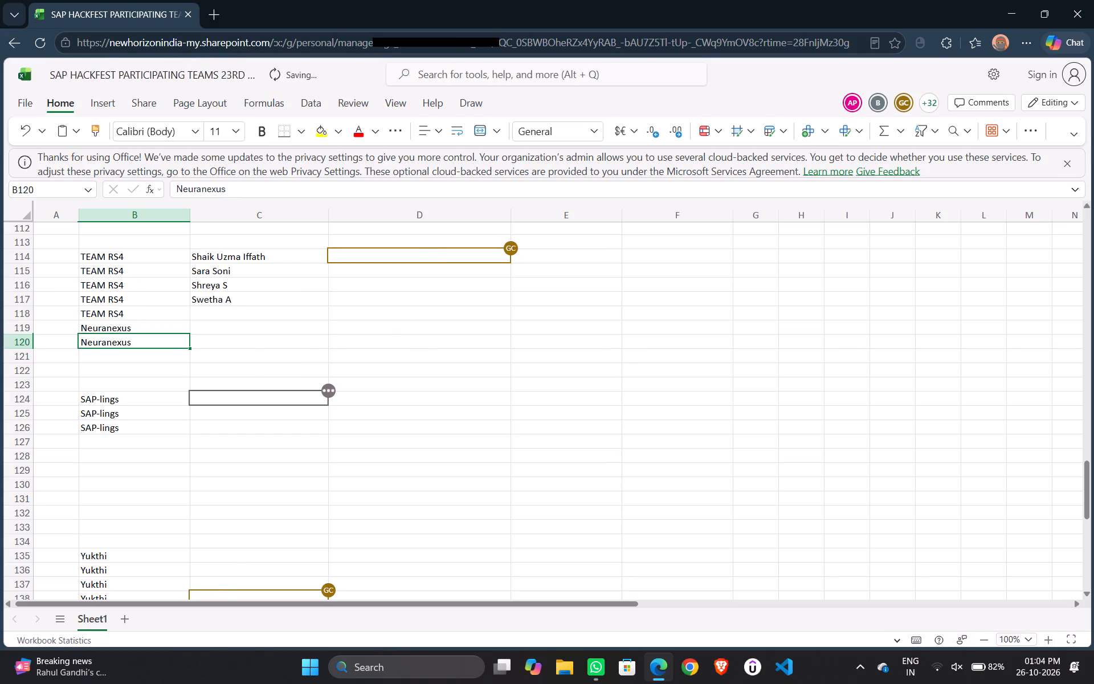
pyautogui.click(95, 358)
pyautogui.hotkey('ctrl', 'v')
pyautogui.click(95, 372)
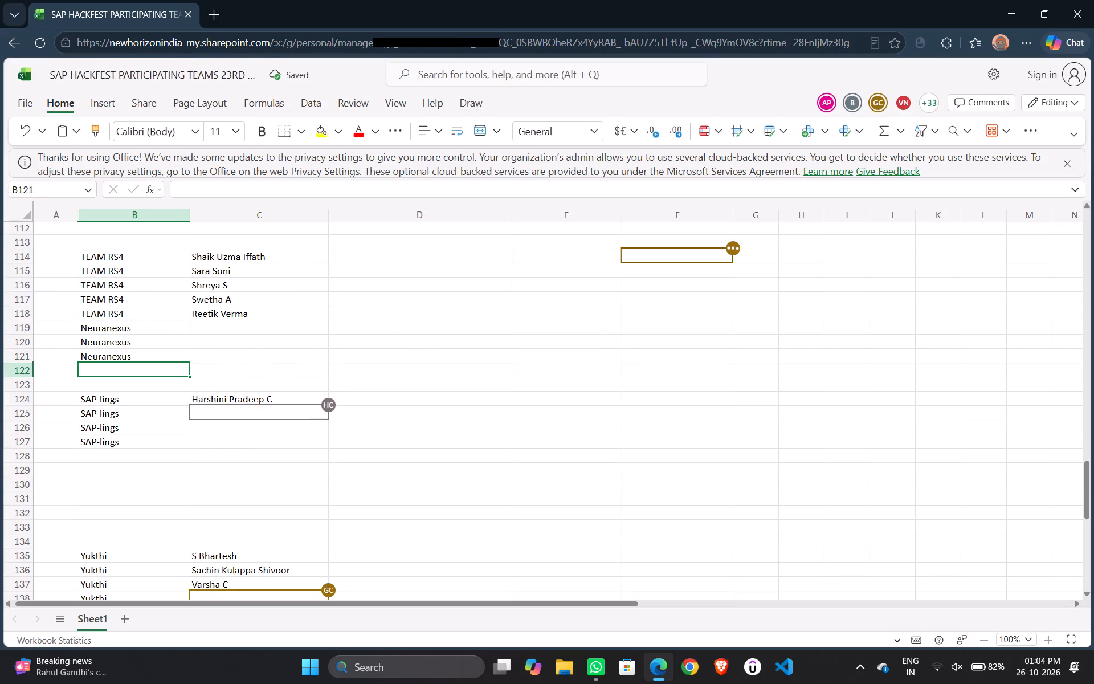
pyautogui.hotkey('ctrl', 'v')
pyautogui.click(96, 388)
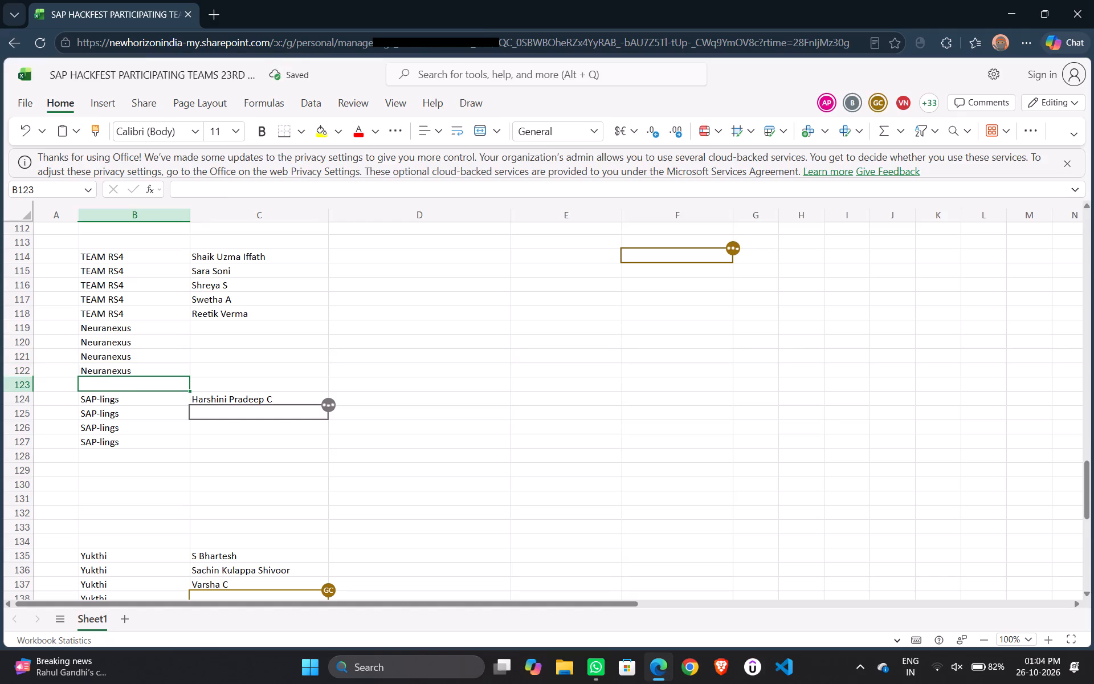
pyautogui.hotkey('ctrl', 'v')
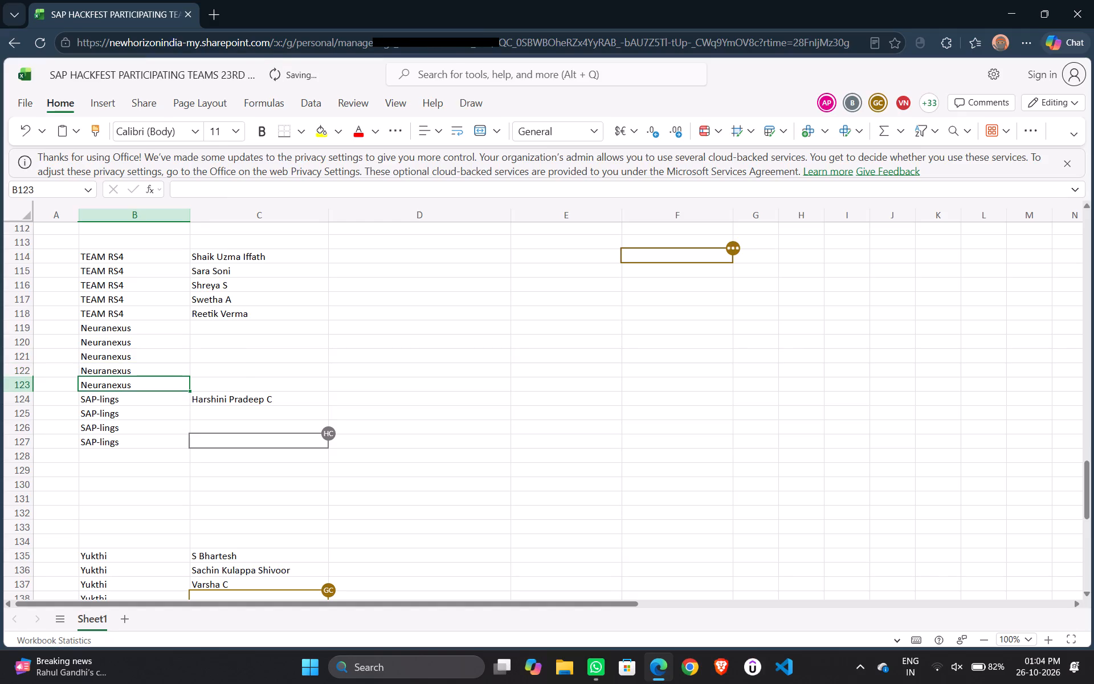
# Check the column headers, and enter the first Neuranexus member's full name in C119.
pyautogui.click(226, 324)
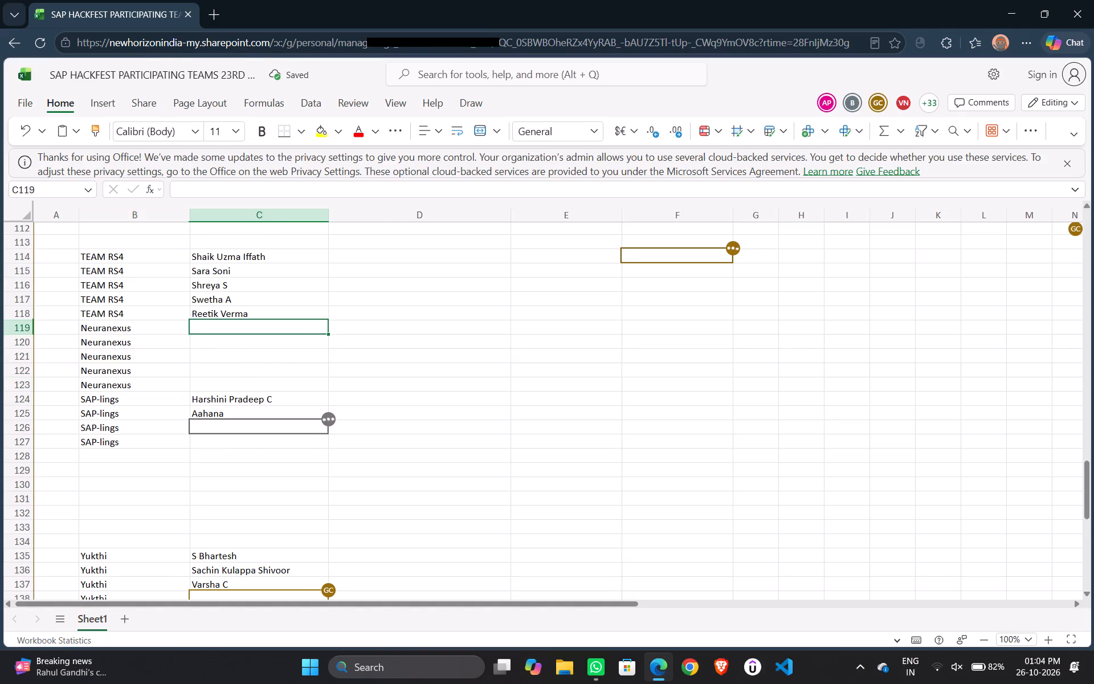
pyautogui.scroll(7, 229, 327)
pyautogui.scroll(-4, 229, 327)
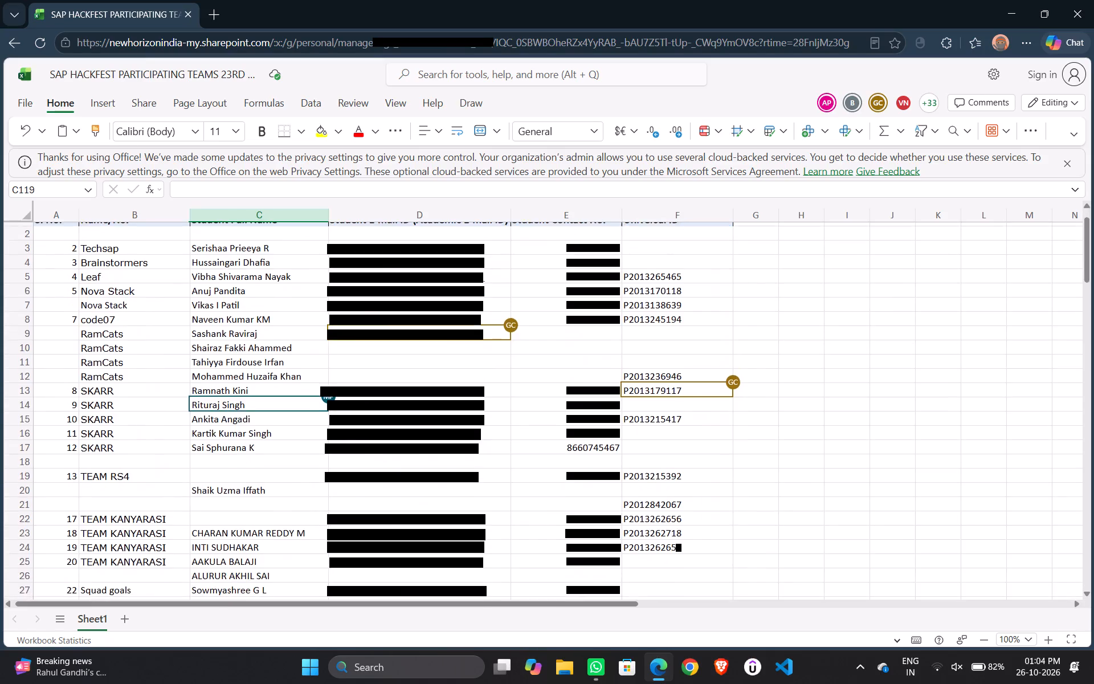
pyautogui.scroll(-6, 229, 327)
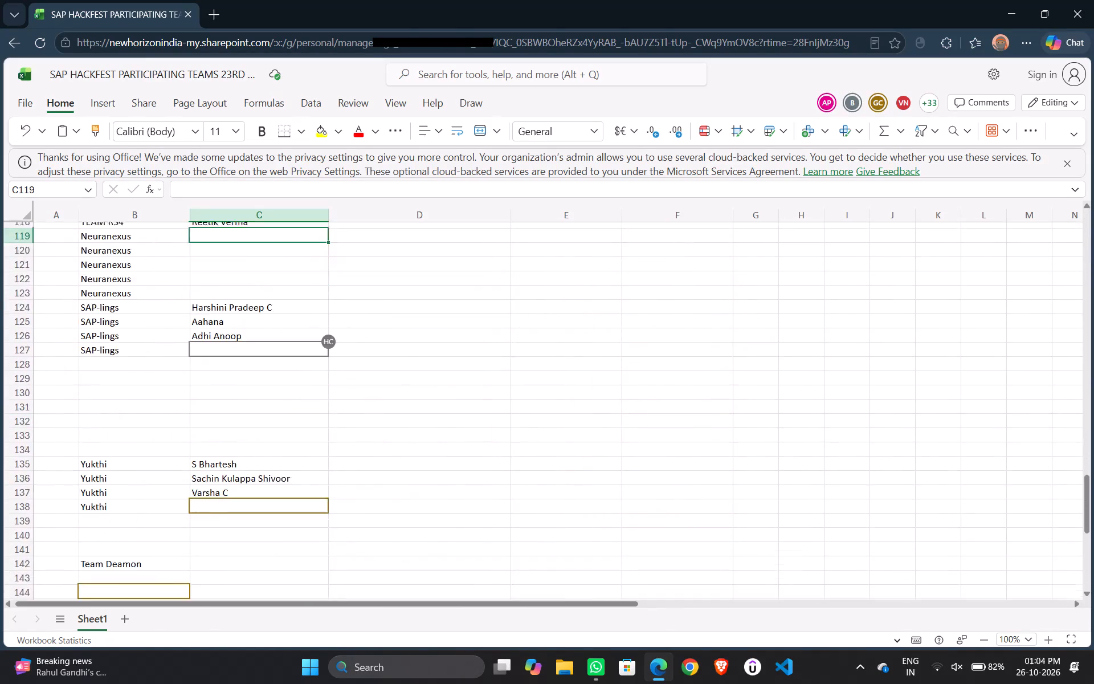
pyautogui.scroll(-2, 229, 327)
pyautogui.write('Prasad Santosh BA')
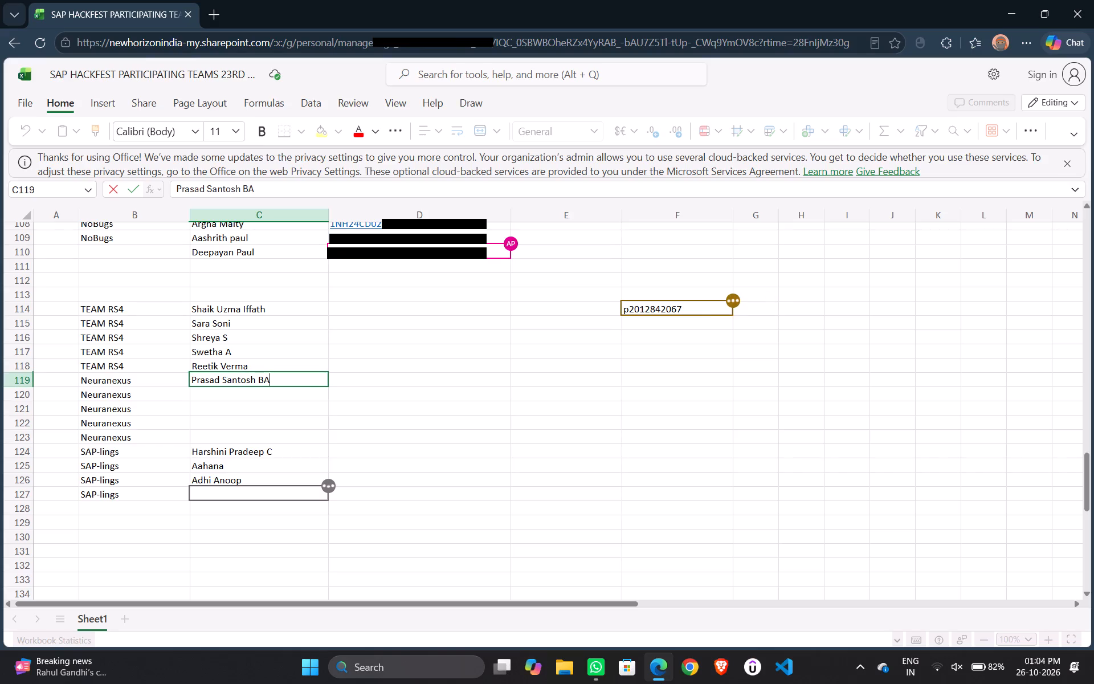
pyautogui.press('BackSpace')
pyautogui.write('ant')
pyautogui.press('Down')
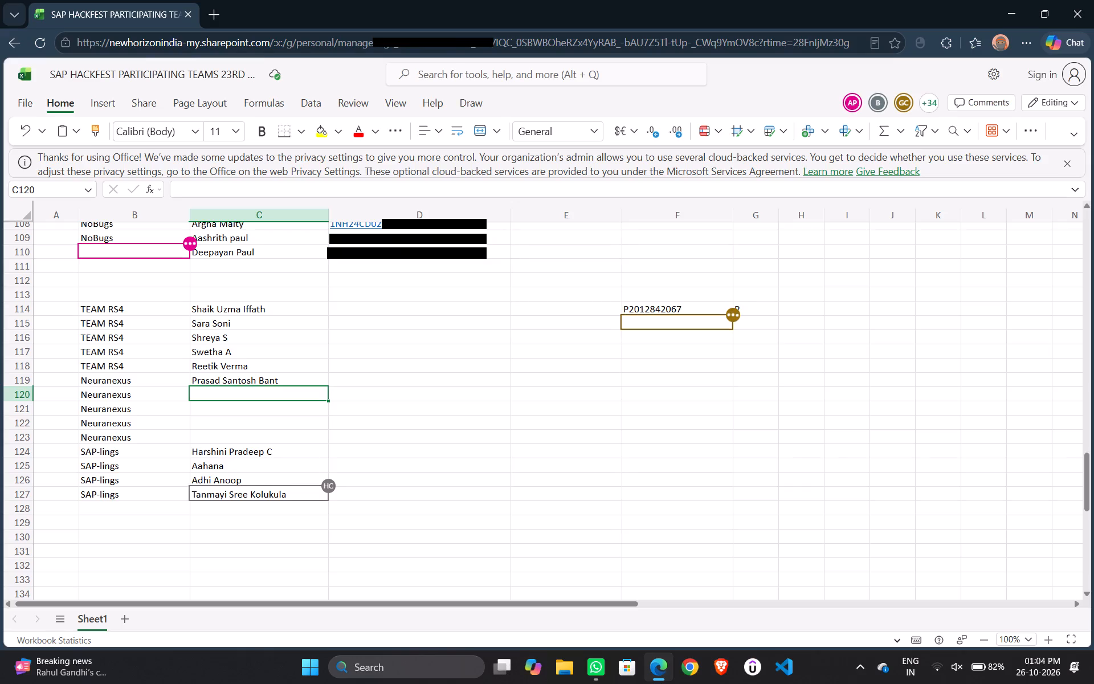
# Enter the second Neuranexus member's name, with initials, in C120.
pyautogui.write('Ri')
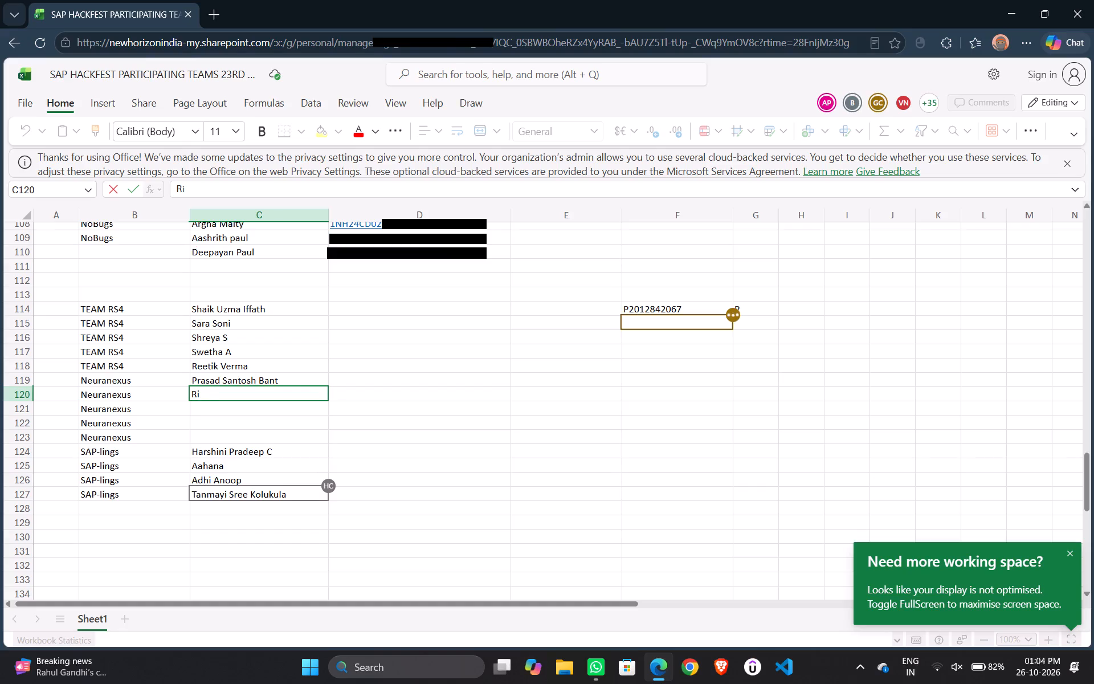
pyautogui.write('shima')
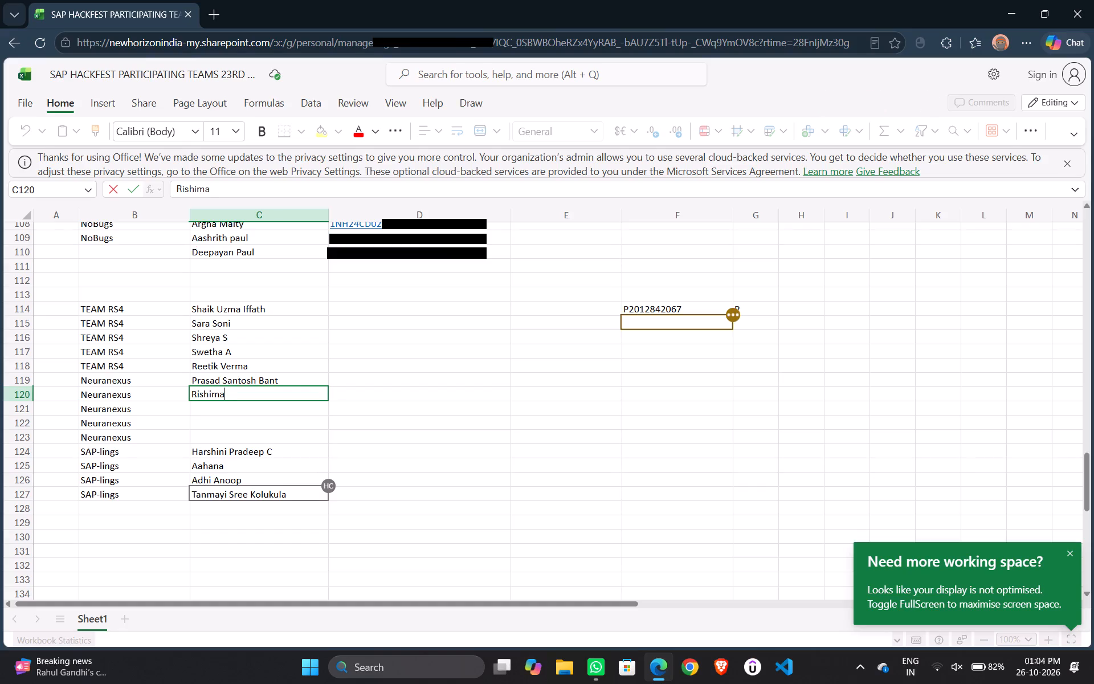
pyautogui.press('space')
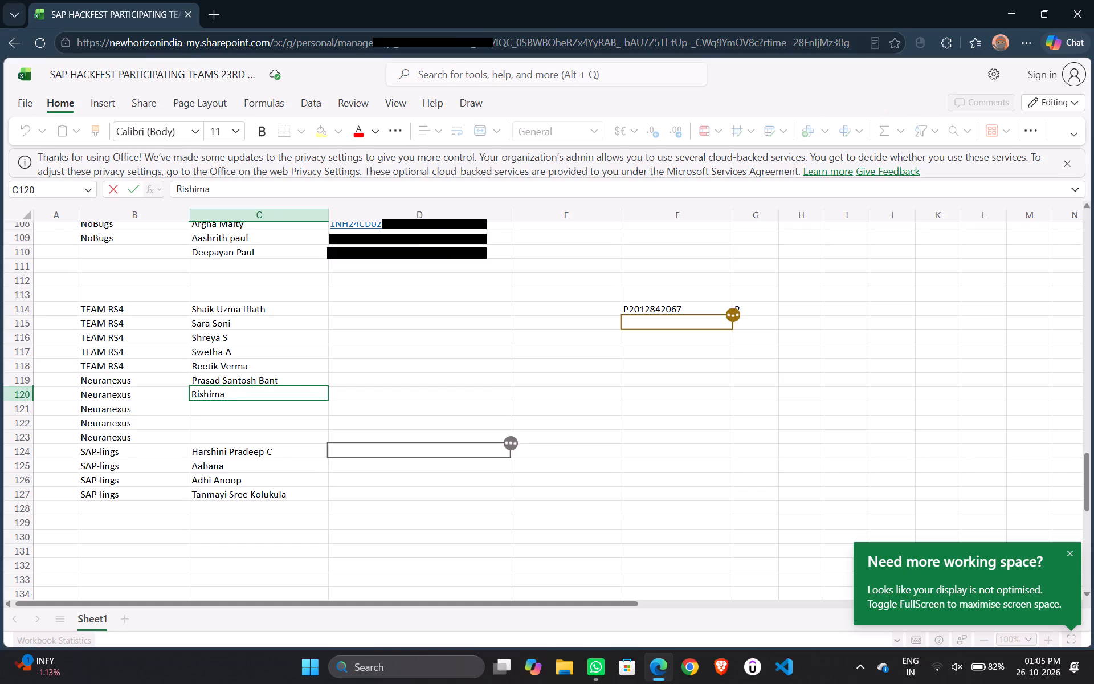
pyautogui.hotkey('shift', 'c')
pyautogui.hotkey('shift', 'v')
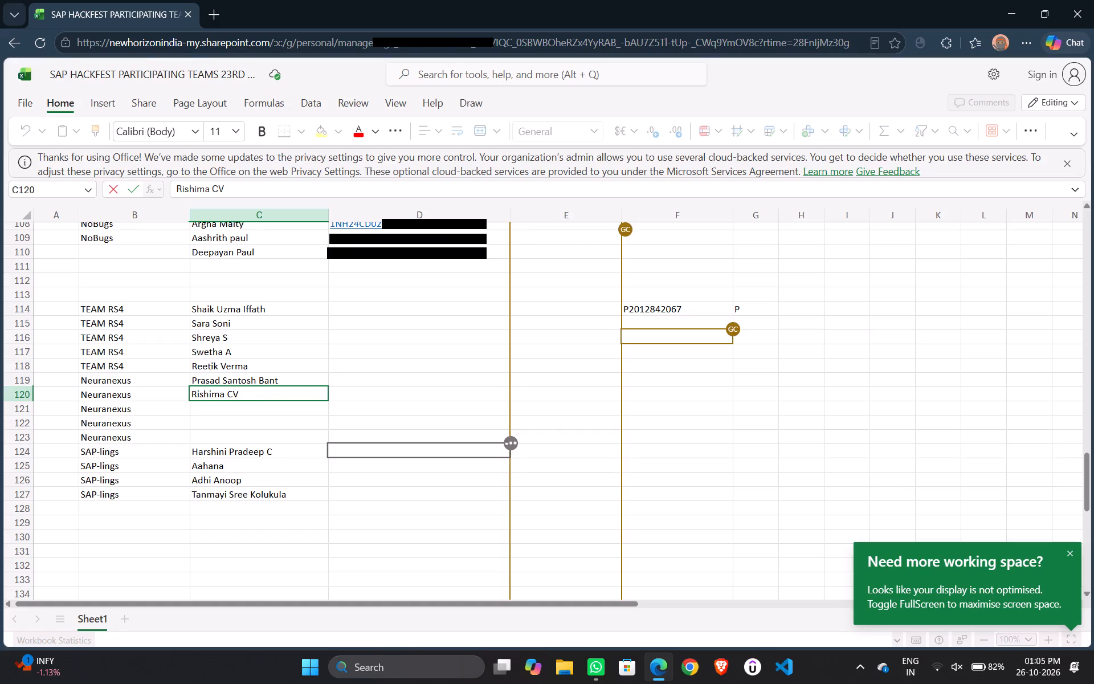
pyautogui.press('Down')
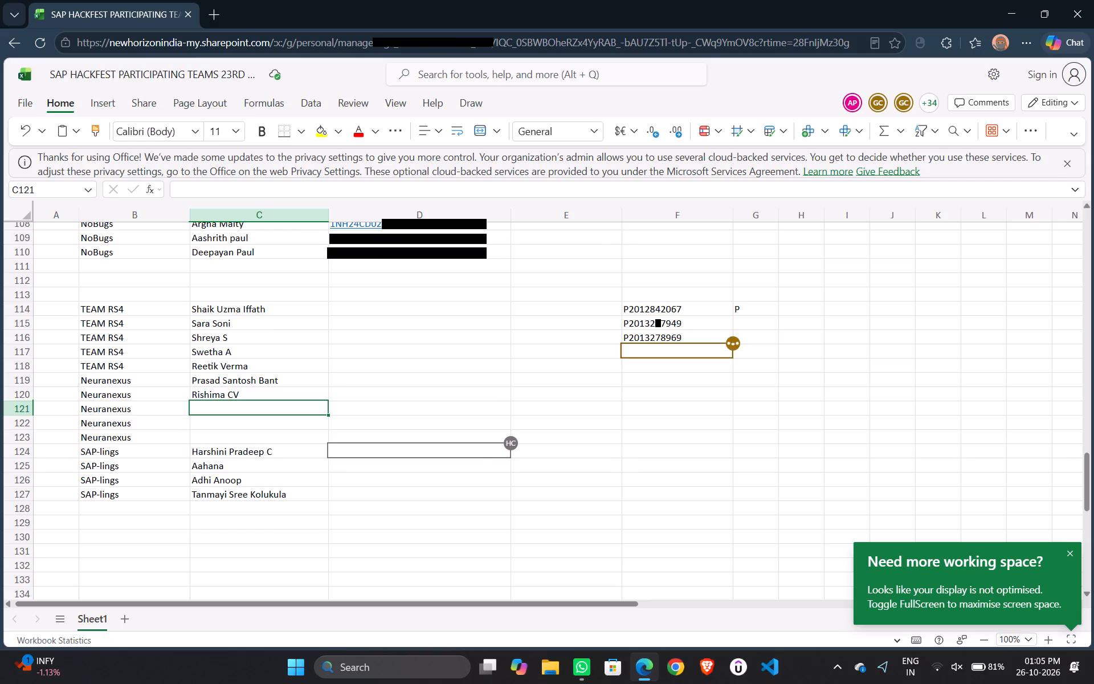
# Enter the third Neuranexus member's full name in C121.
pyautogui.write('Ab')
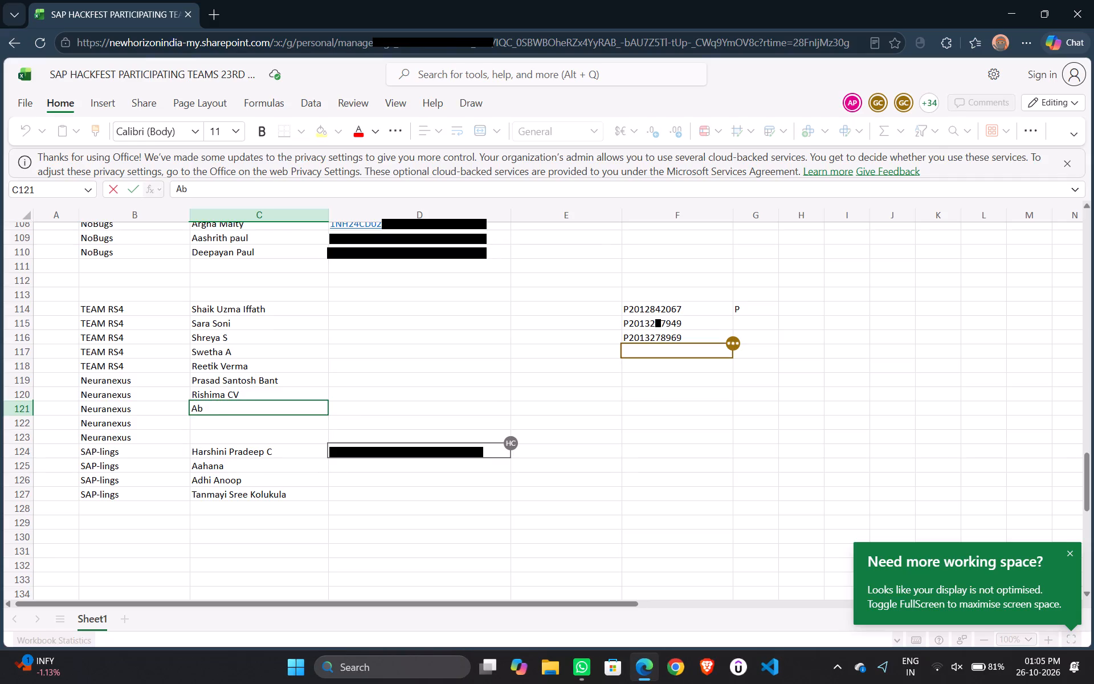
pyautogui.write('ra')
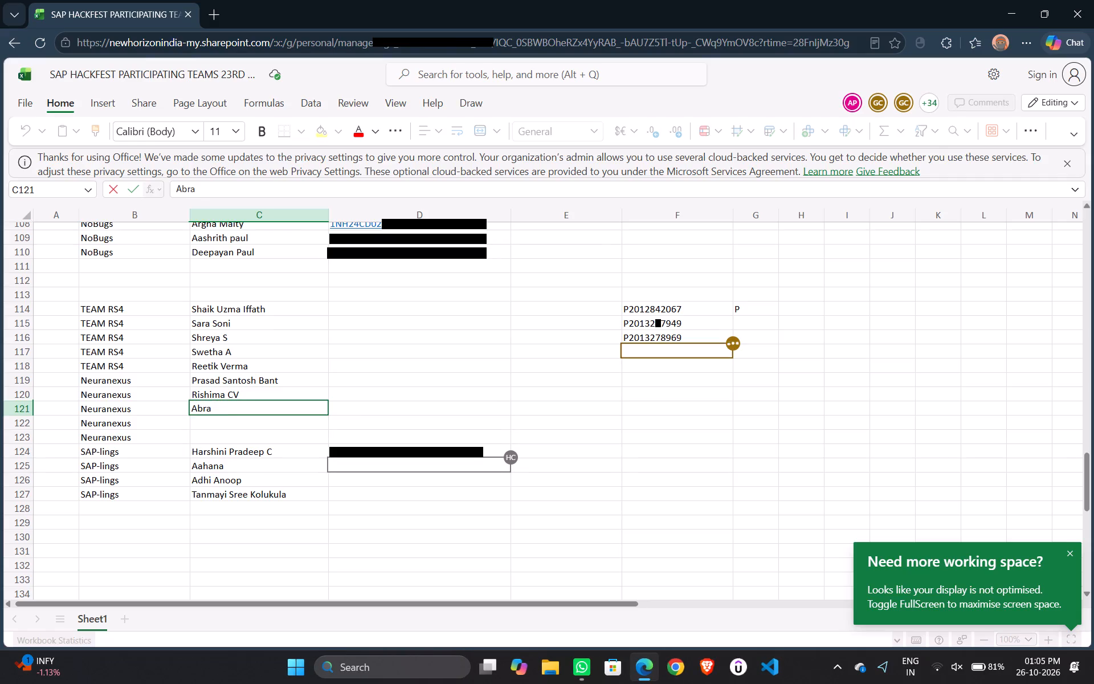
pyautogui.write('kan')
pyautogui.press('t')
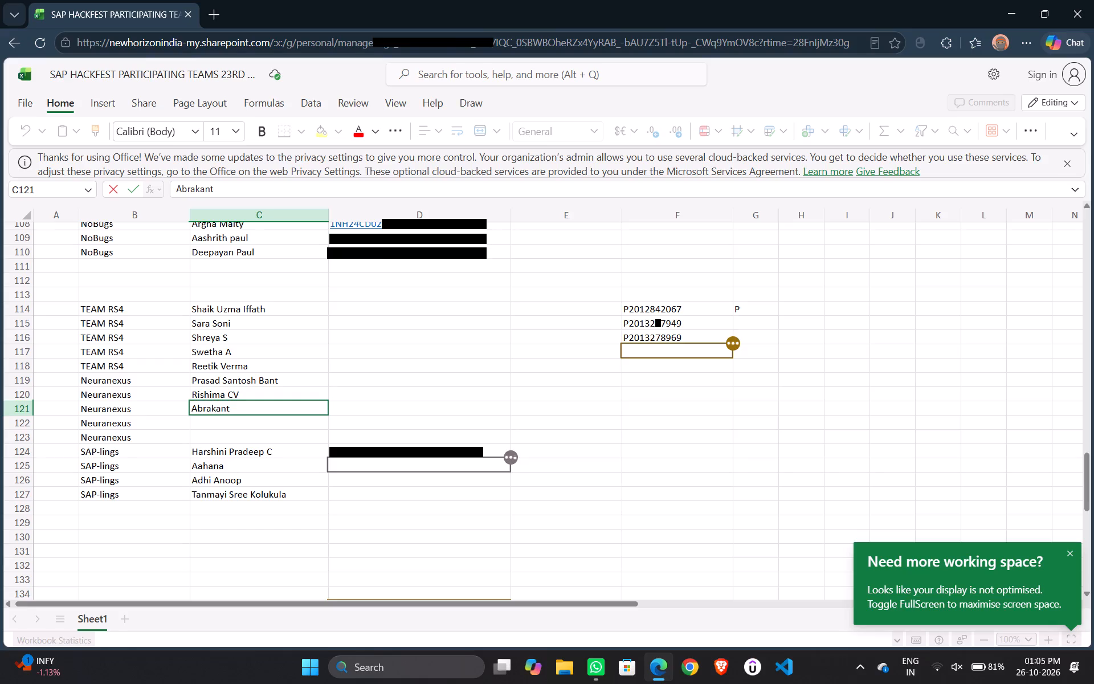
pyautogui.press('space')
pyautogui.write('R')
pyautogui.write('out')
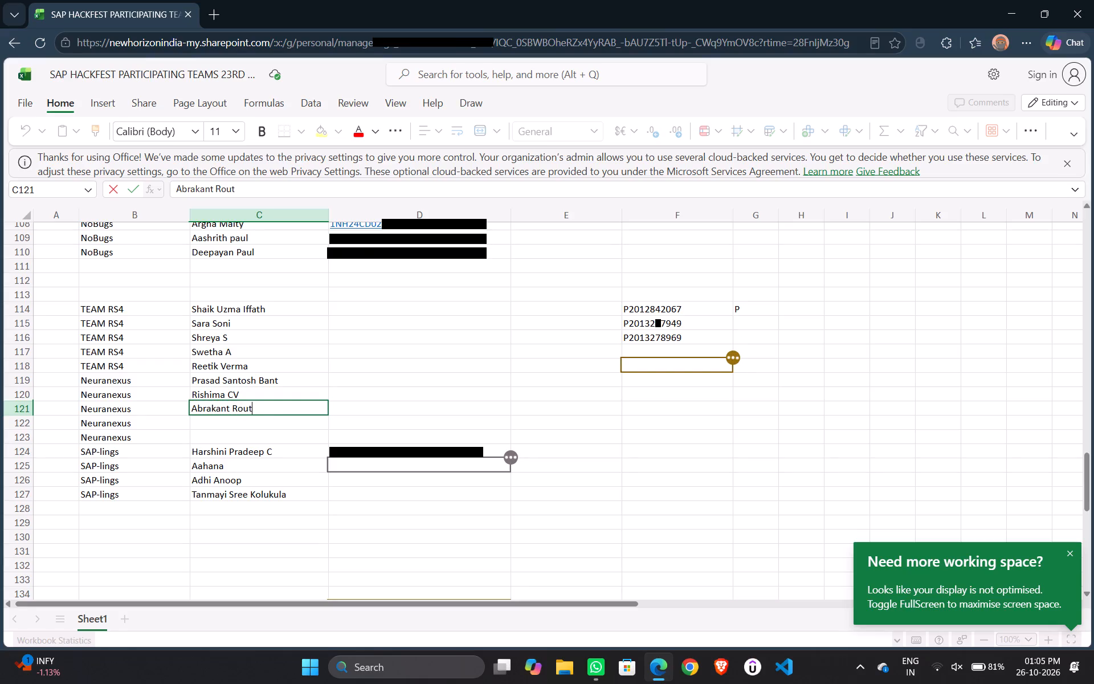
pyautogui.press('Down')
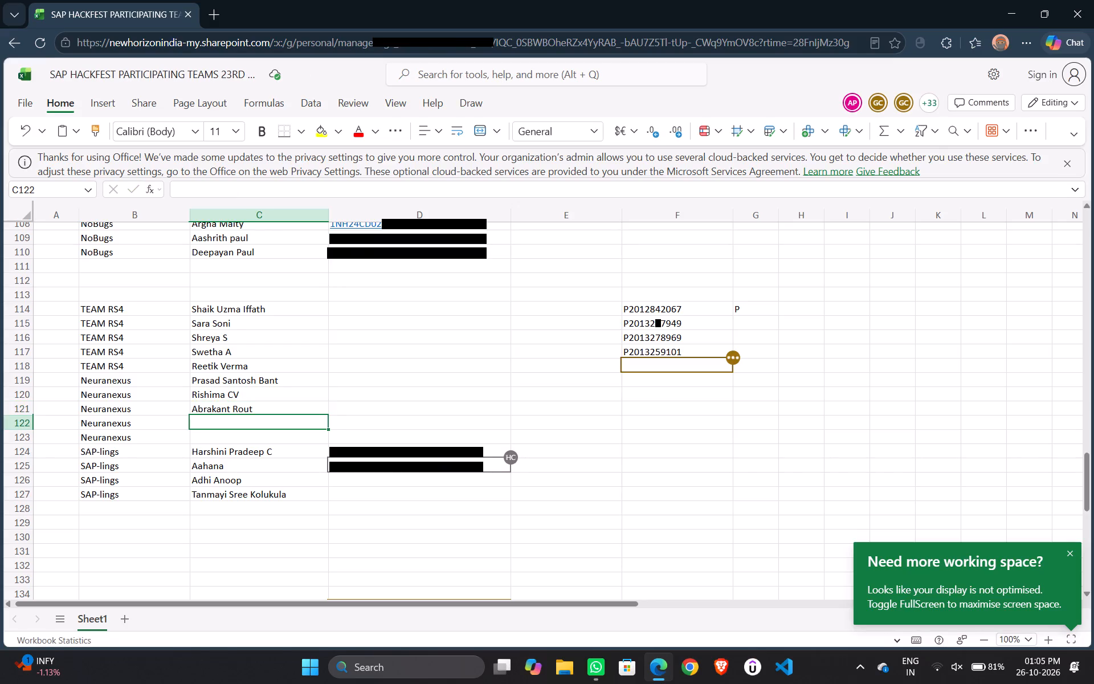
# Enter the fourth Neuranexus member's full name in C122.
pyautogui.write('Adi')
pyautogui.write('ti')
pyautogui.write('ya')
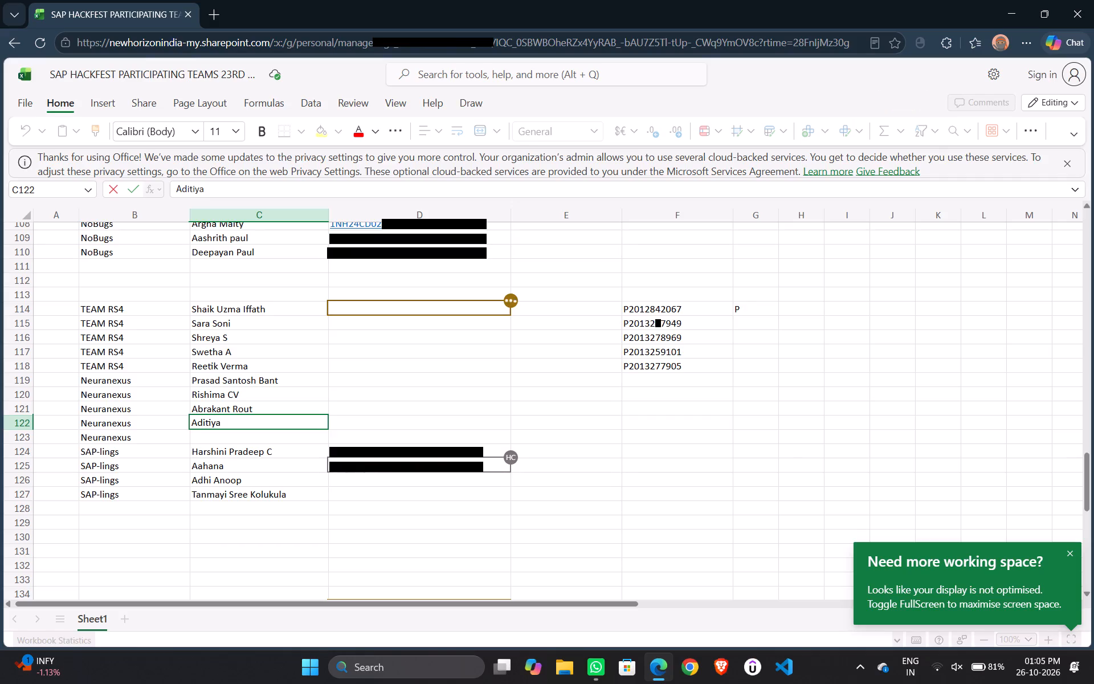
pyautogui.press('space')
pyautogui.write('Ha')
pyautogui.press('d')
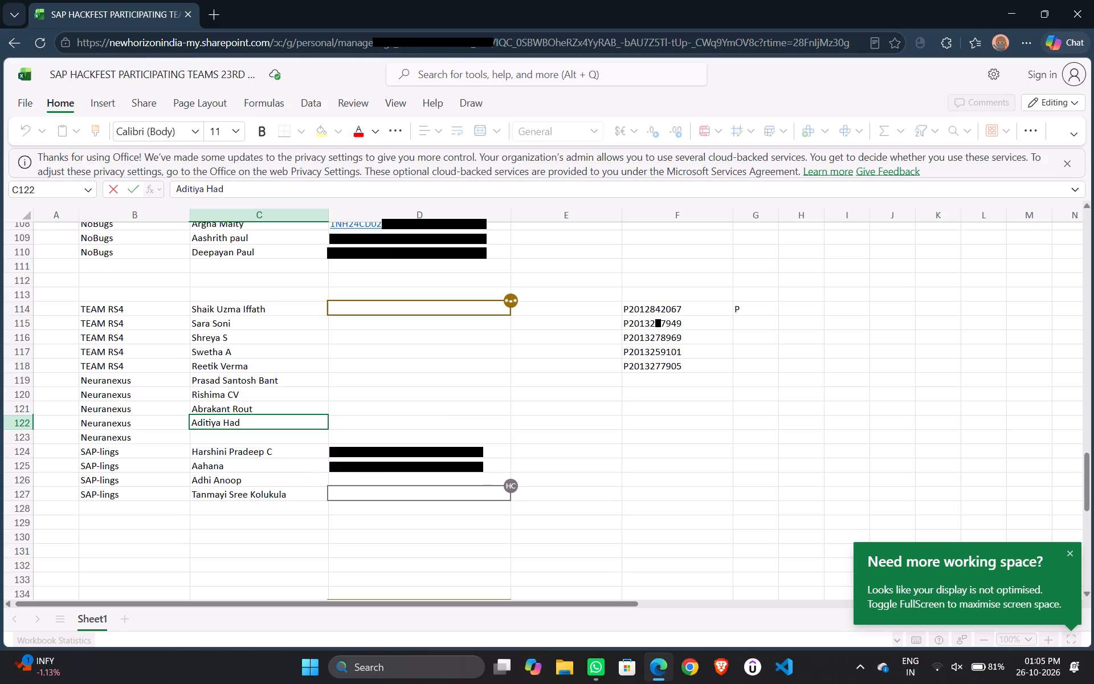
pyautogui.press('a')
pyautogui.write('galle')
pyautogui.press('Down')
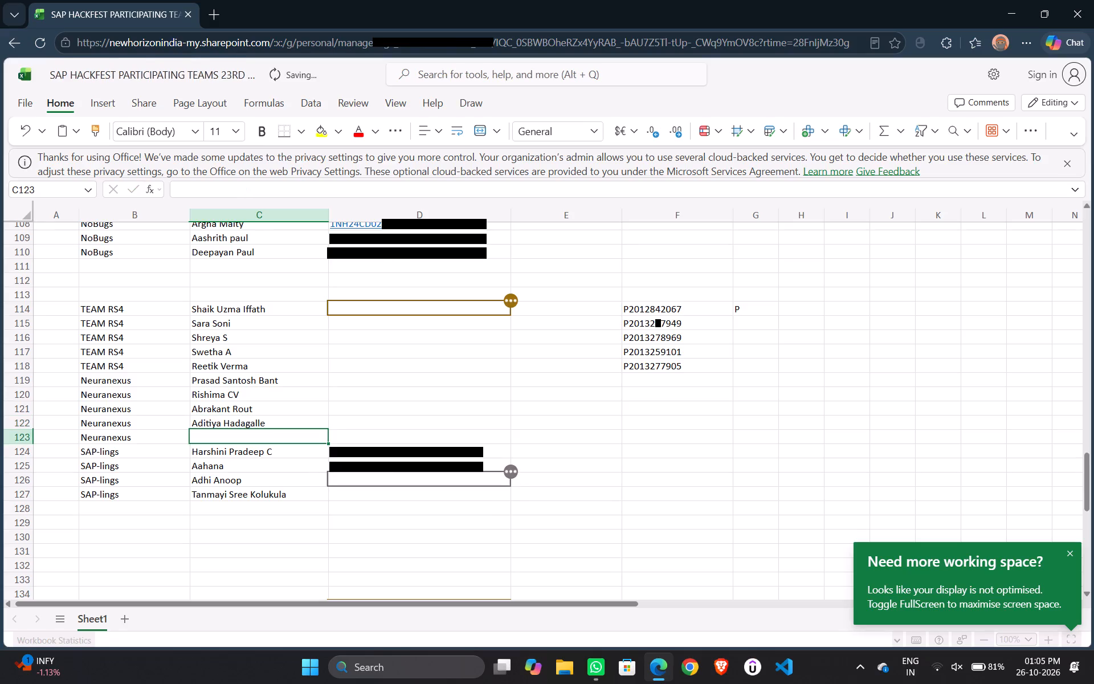
# Enter the fifth Neuranexus member's full name in C123, the team's last row.
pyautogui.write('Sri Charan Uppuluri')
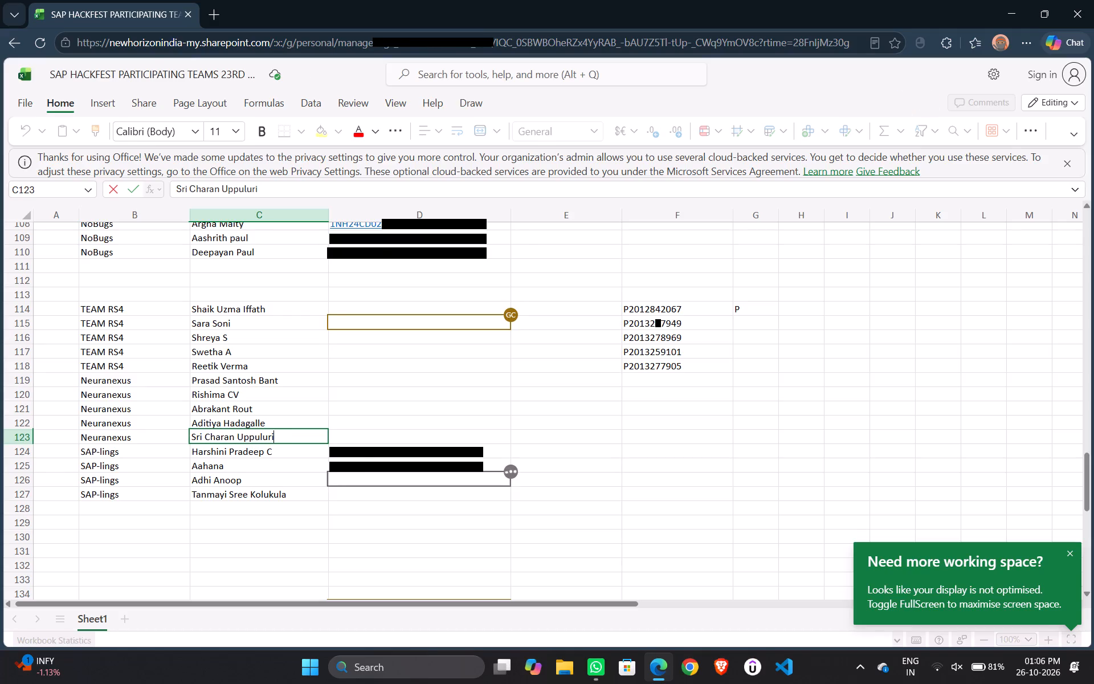
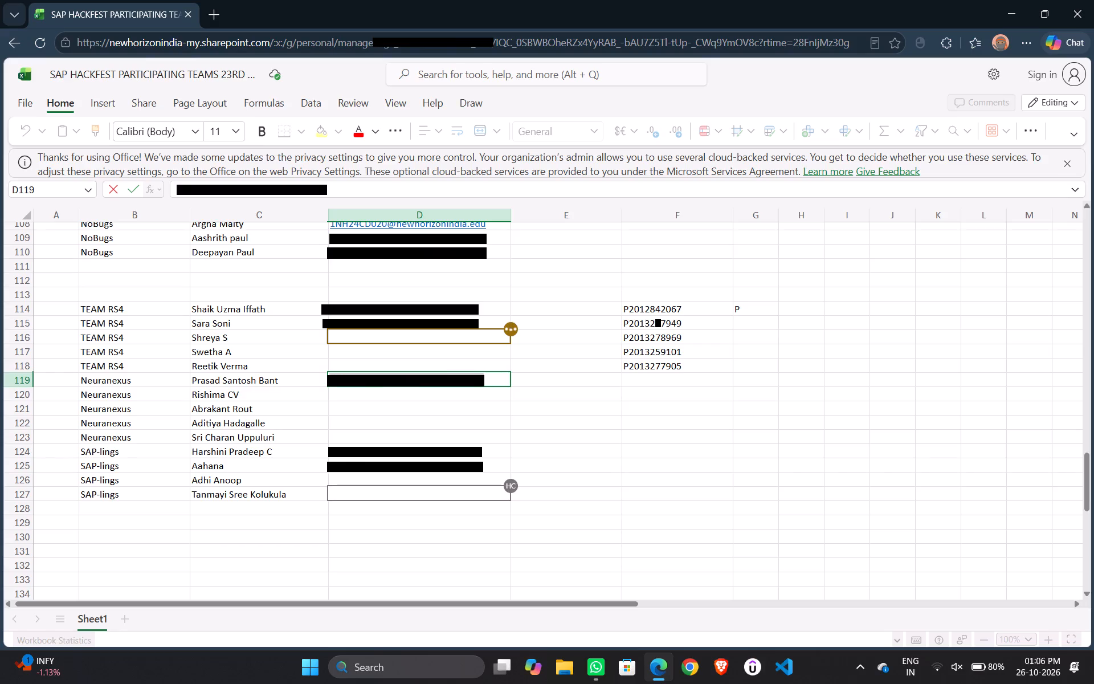
# Copy the first Neuranexus member's academic e-mail address from D119 into D120.
pyautogui.hotkey('ctrl', 'c')
pyautogui.click(344, 398)
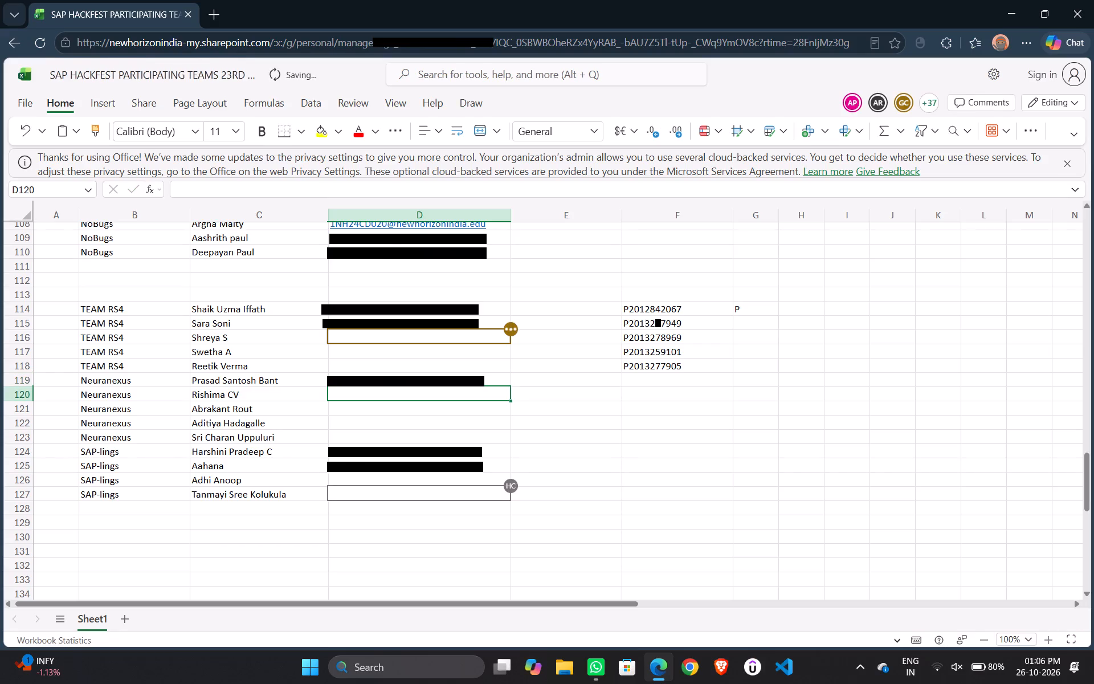
pyautogui.hotkey('ctrl', 'v')
pyautogui.click(382, 393)
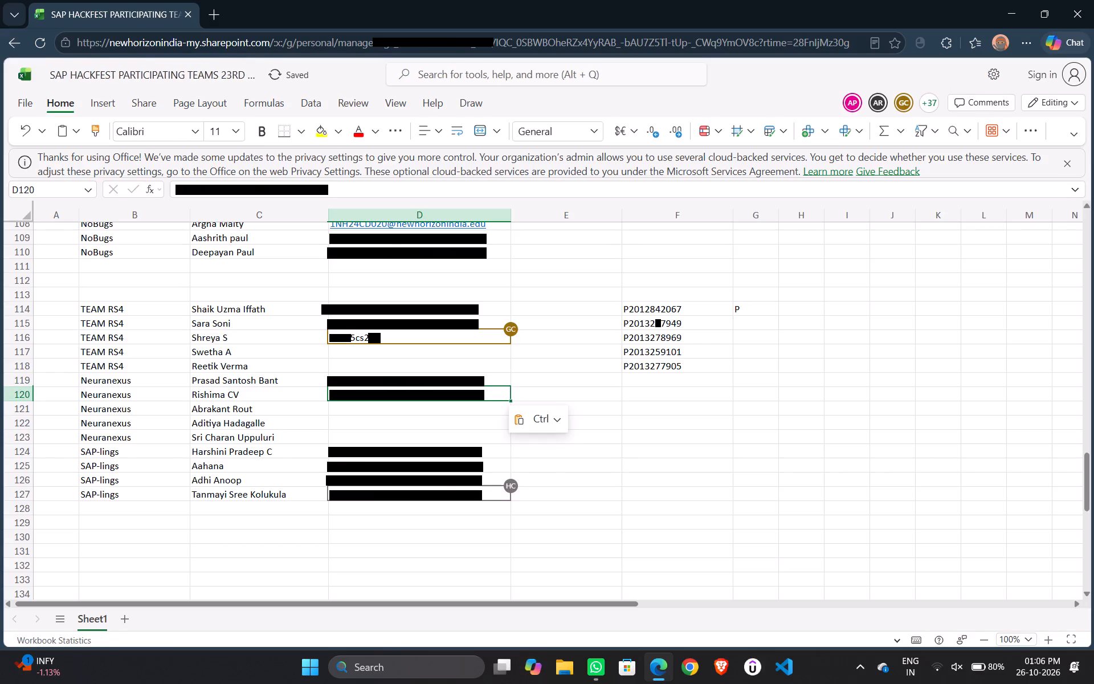
pyautogui.click(383, 394)
pyautogui.press('Left')
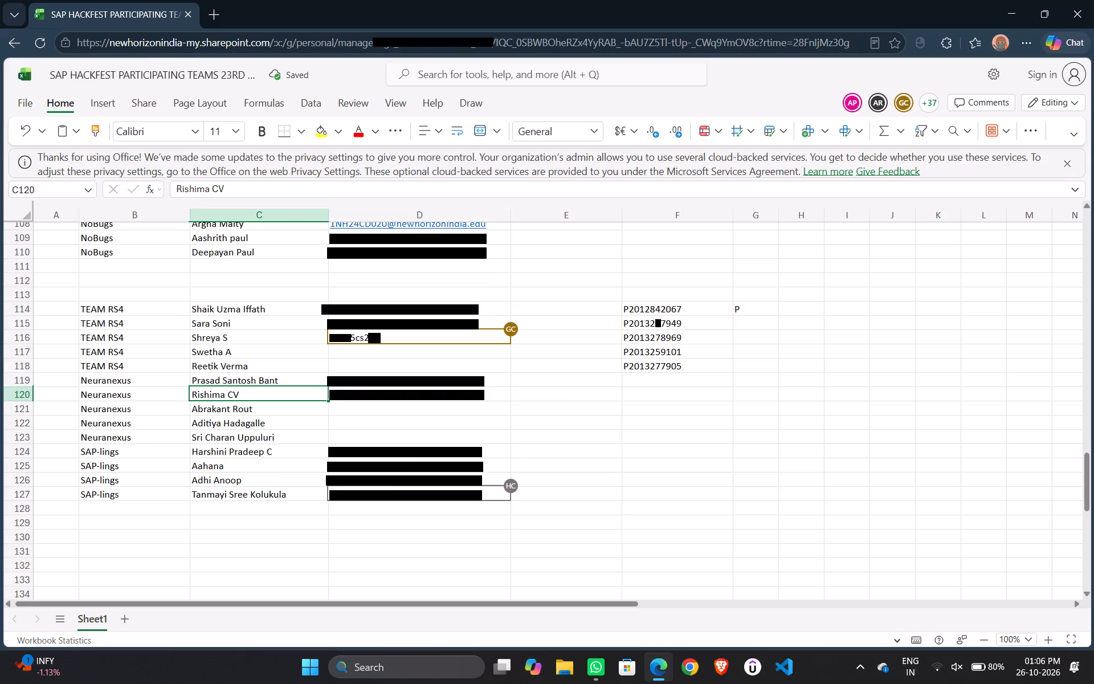
pyautogui.press('Right')
pyautogui.click(457, 394)
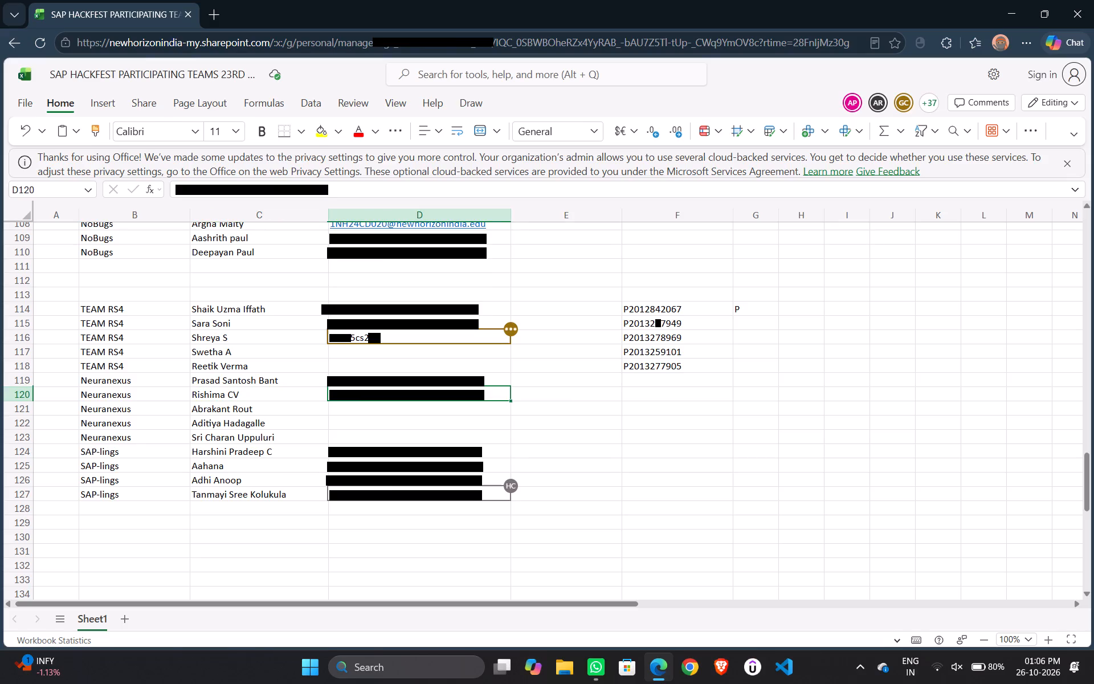
pyautogui.click(403, 410)
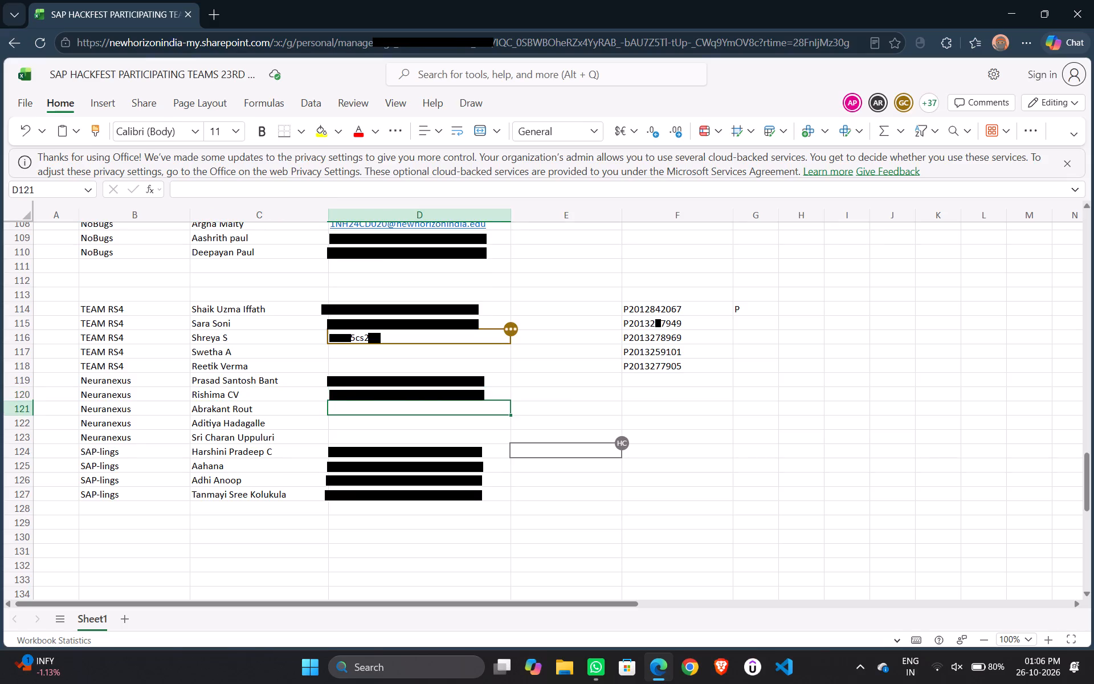
# Change the student ID portion of the e-mail address in D120 to the second member's, using department code CS.
pyautogui.click(436, 395)
pyautogui.doubleClick(436, 395)
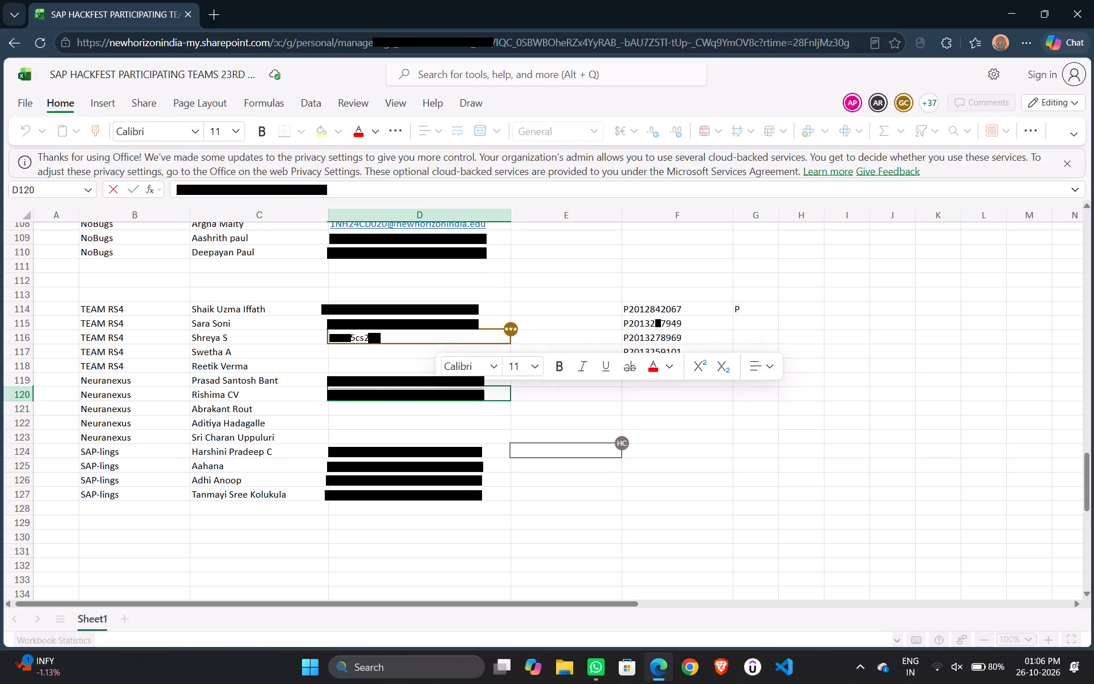
pyautogui.click(382, 396)
pyautogui.press('BackSpace')
pyautogui.press('BackSpace')
pyautogui.press('BackSpace')
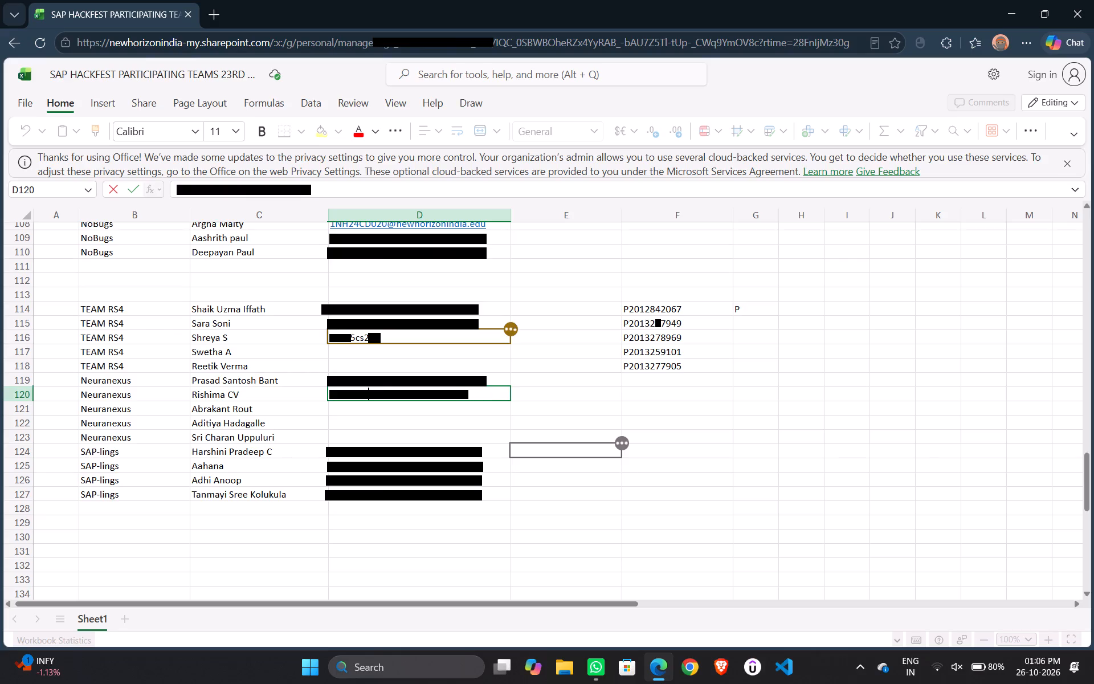
pyautogui.press('BackSpace')
pyautogui.press('BackSpace')
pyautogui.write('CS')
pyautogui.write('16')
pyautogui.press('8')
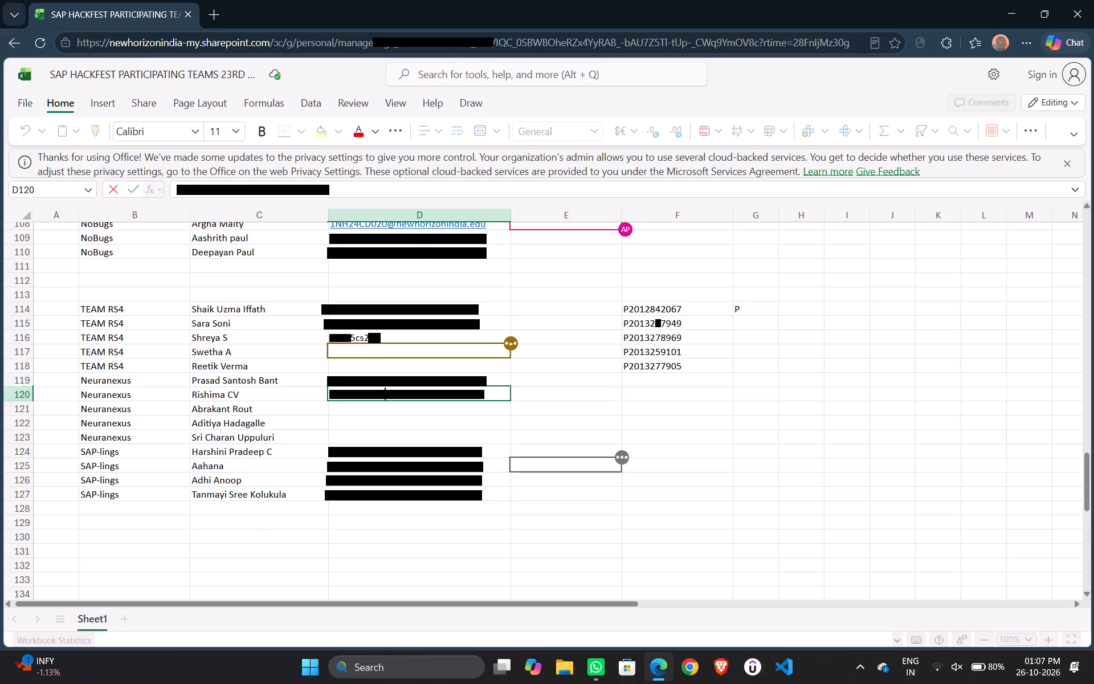
# Copy the D120 e-mail address into D123 and replace its final ID digits with the fifth Neuranexus member's.
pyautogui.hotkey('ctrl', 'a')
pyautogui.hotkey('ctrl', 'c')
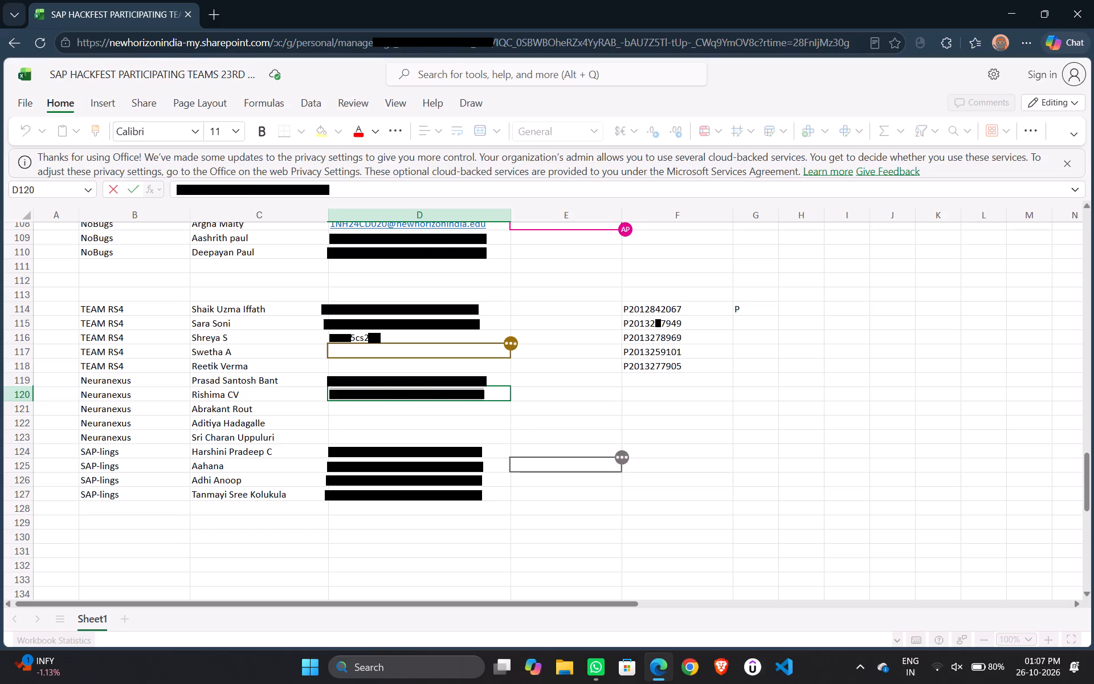
pyautogui.click(368, 435)
pyautogui.hotkey('ctrl', 'v')
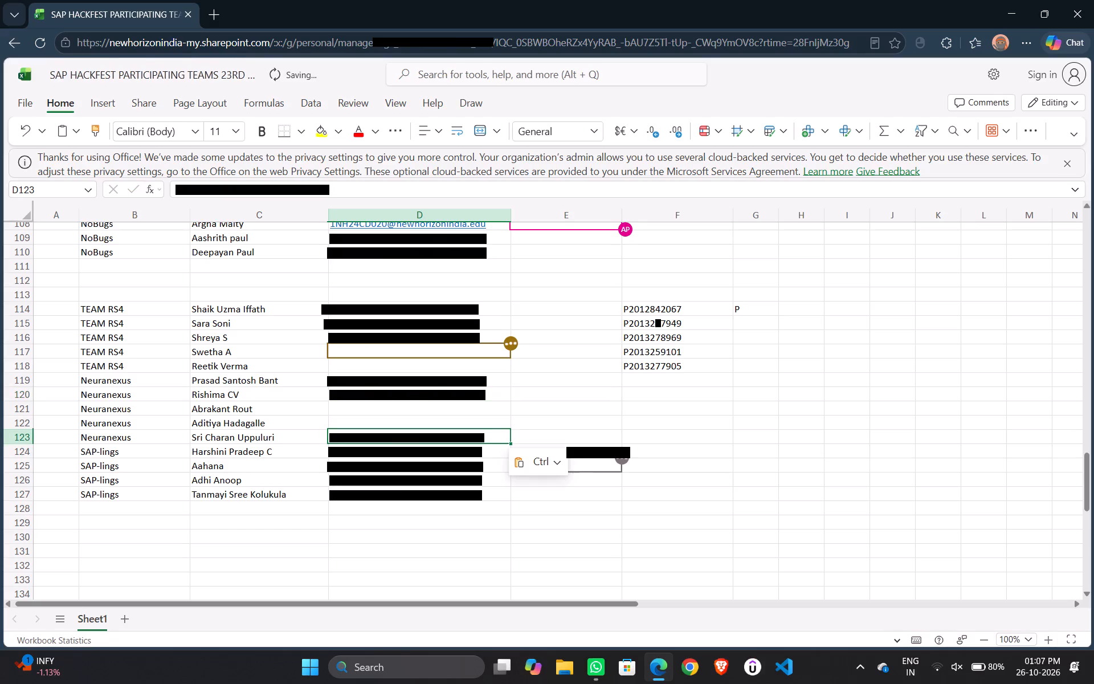
pyautogui.doubleClick(412, 435)
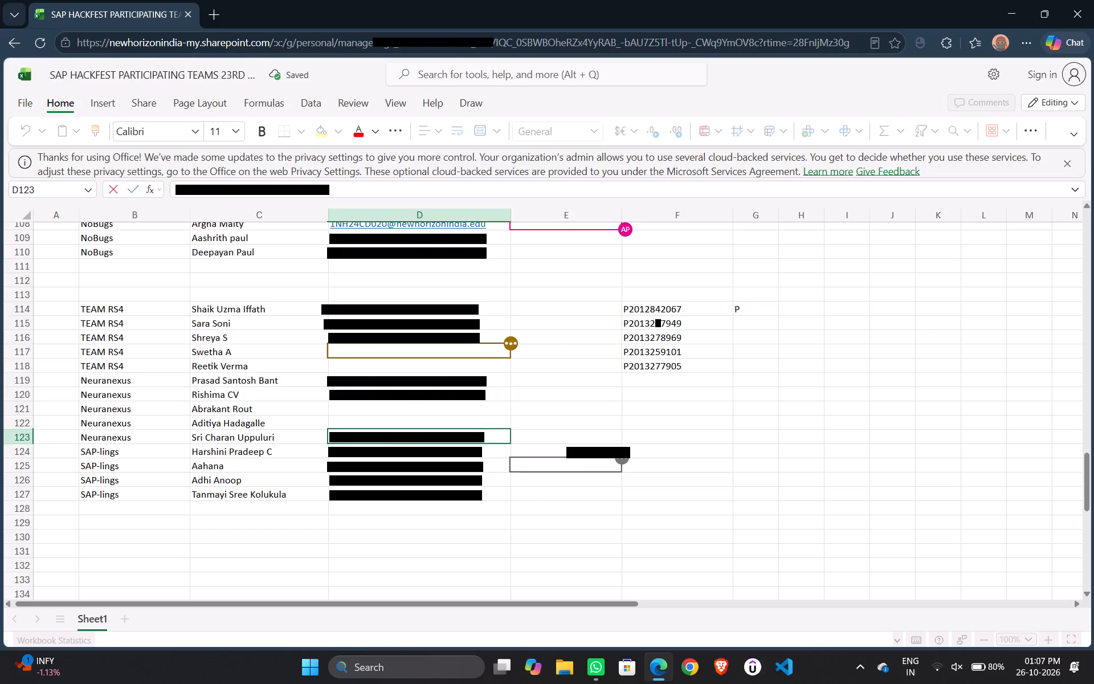
pyautogui.click(385, 436)
pyautogui.press('BackSpace')
pyautogui.press('BackSpace')
pyautogui.press('BackSpace')
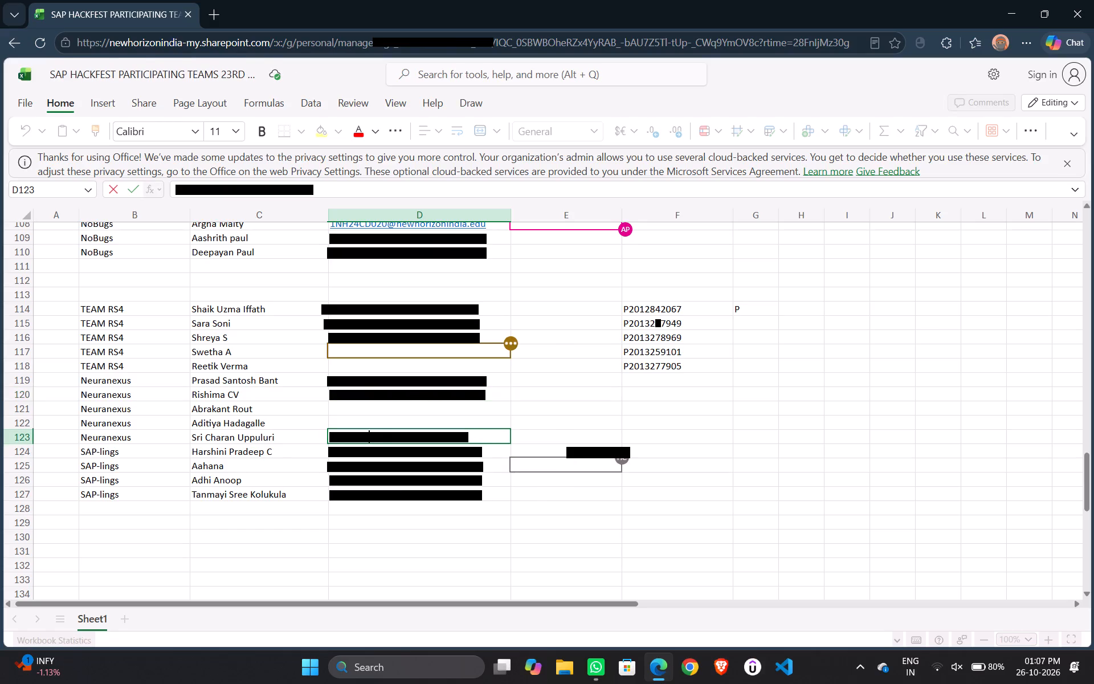
pyautogui.write('207')
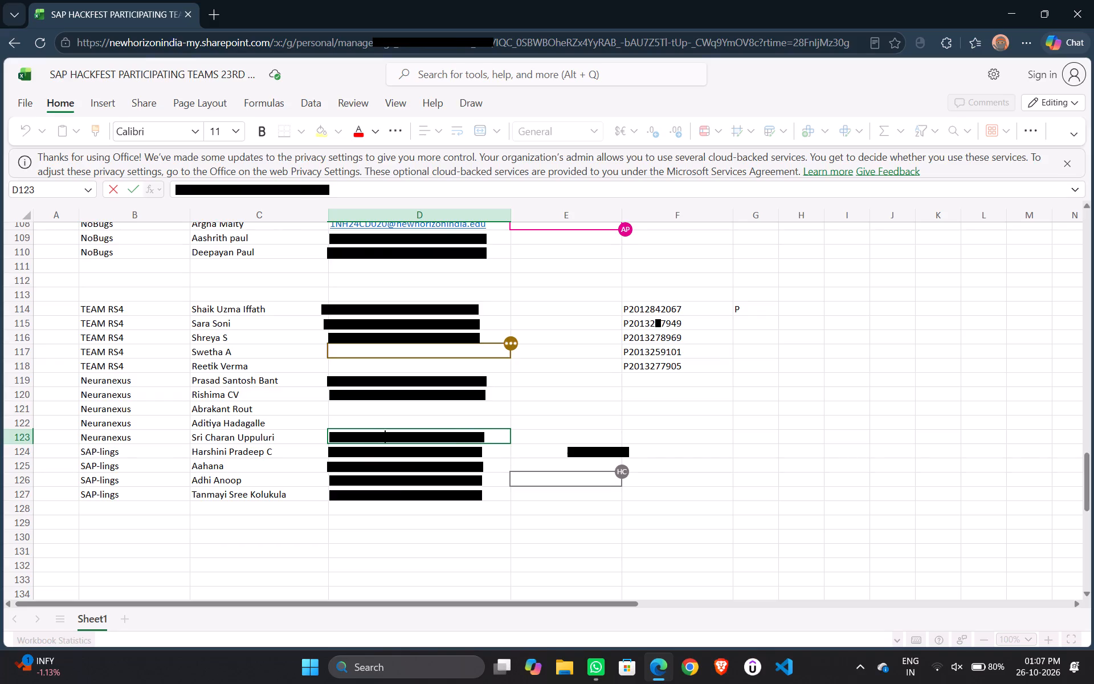
# Paste the copied e-mail address into D121 and change its student ID portion to the third member's, using department code AI.
pyautogui.click(410, 413)
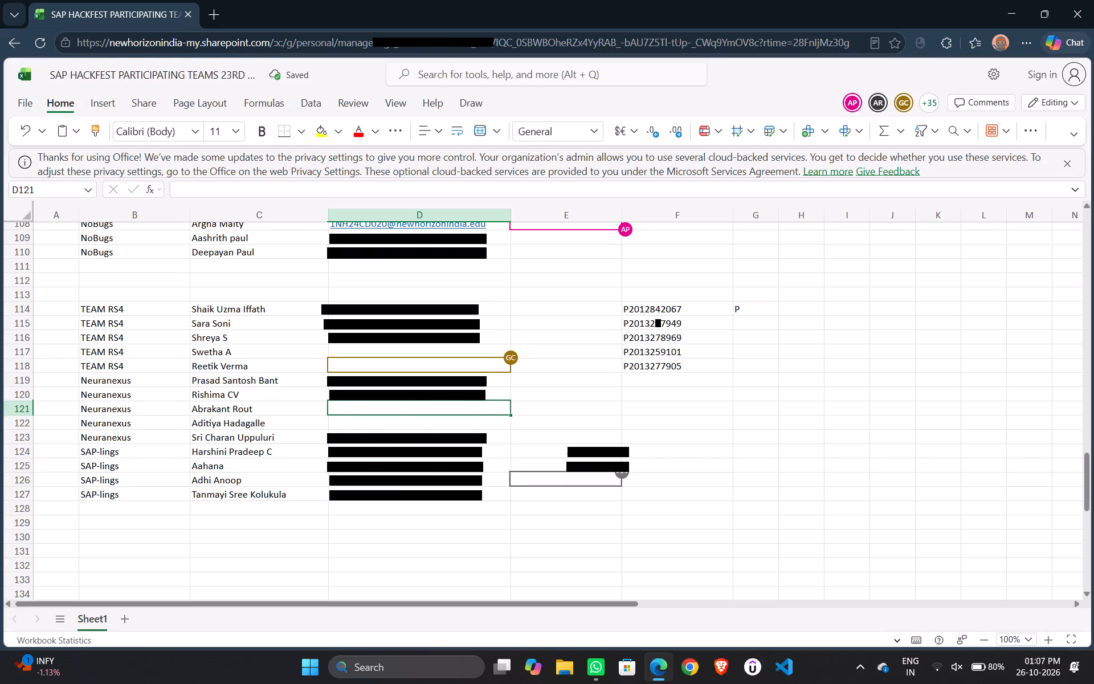
pyautogui.hotkey('ctrl', 'v')
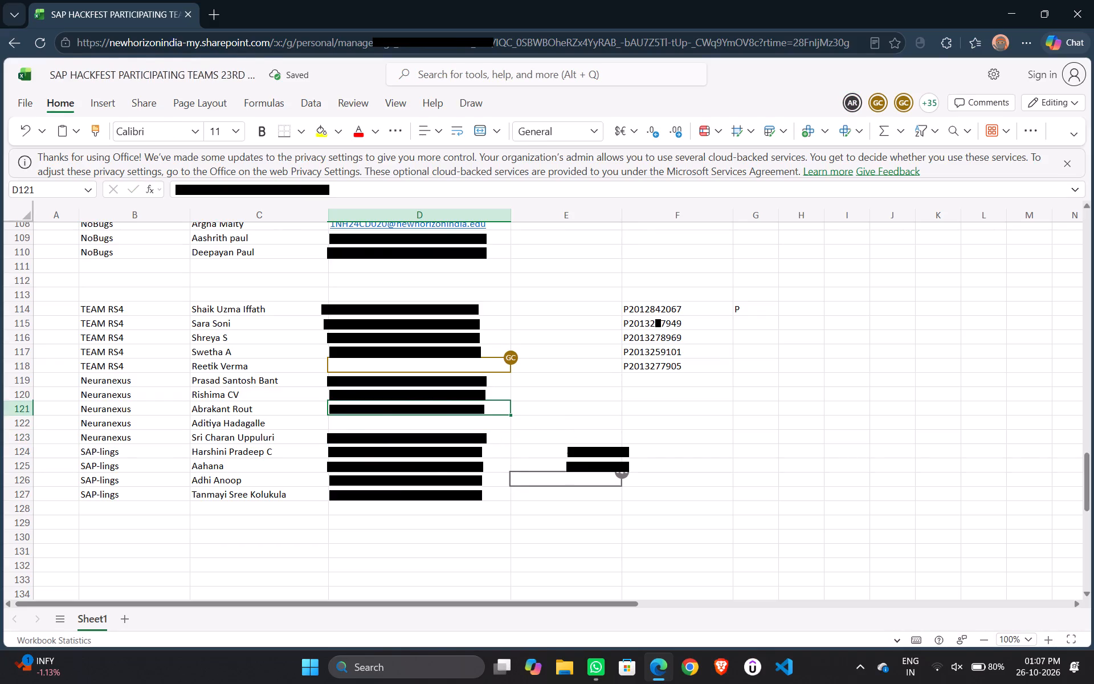
pyautogui.doubleClick(378, 409)
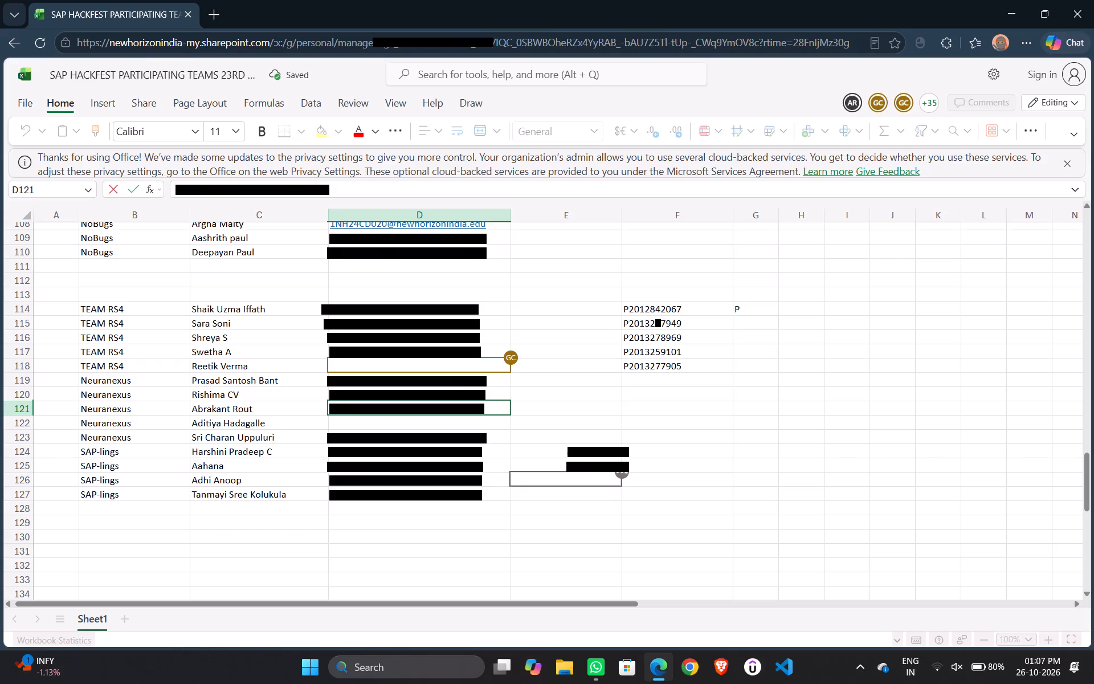
pyautogui.click(385, 406)
pyautogui.press('BackSpace')
pyautogui.press('BackSpace')
pyautogui.press('BackSpace')
pyautogui.press('BackSpace')
pyautogui.press('BackSpace')
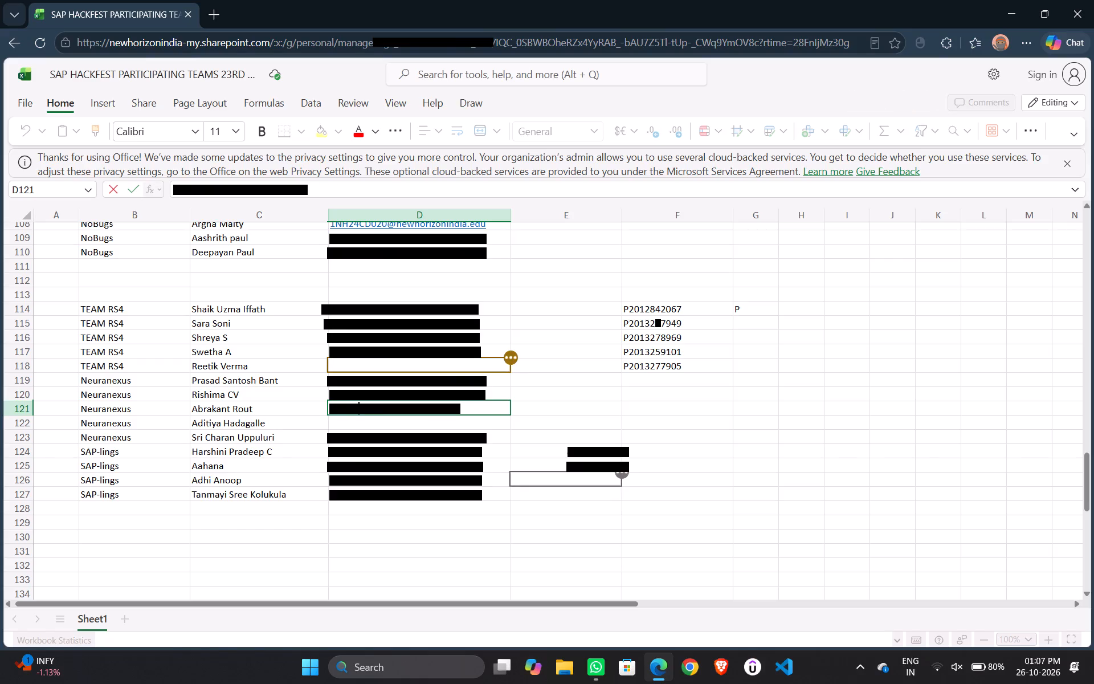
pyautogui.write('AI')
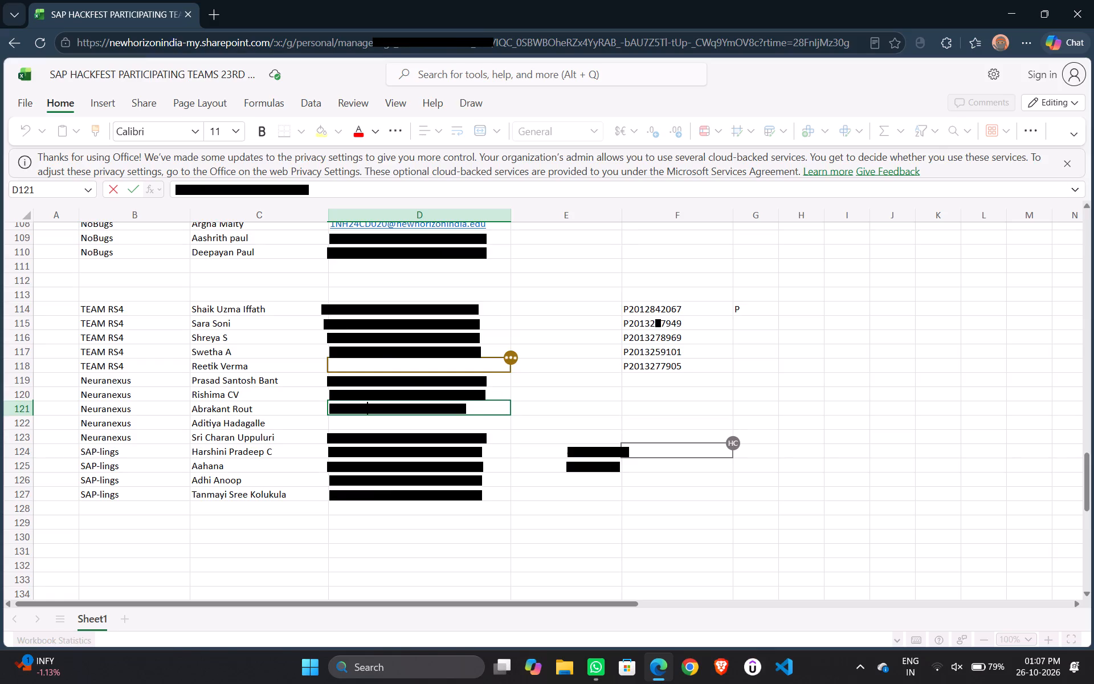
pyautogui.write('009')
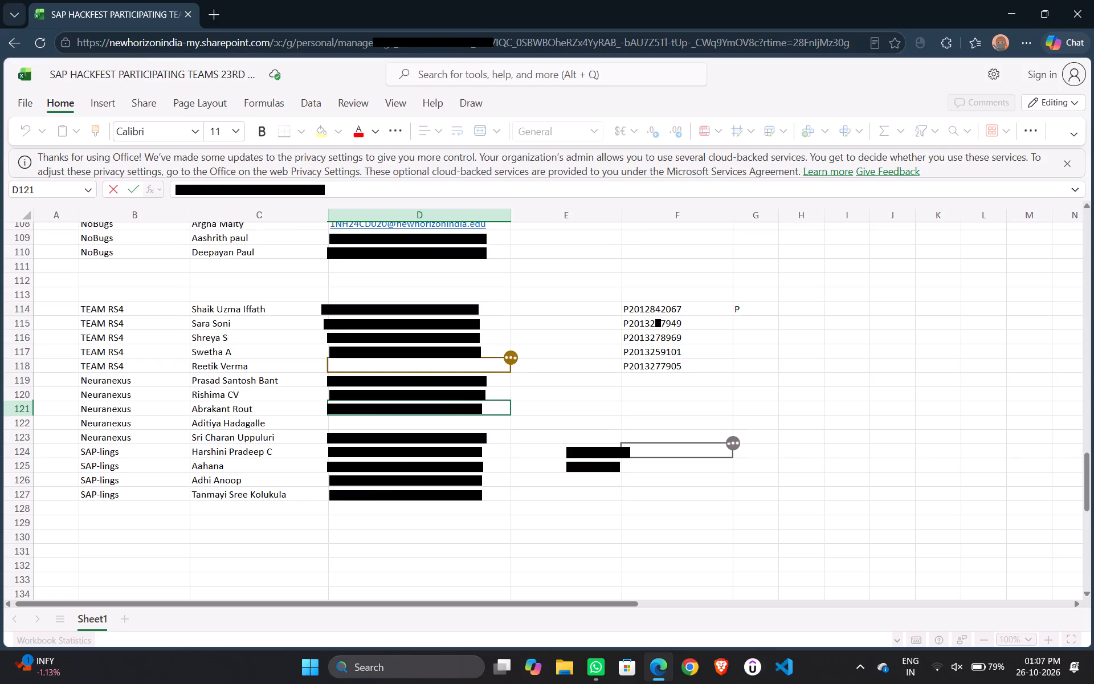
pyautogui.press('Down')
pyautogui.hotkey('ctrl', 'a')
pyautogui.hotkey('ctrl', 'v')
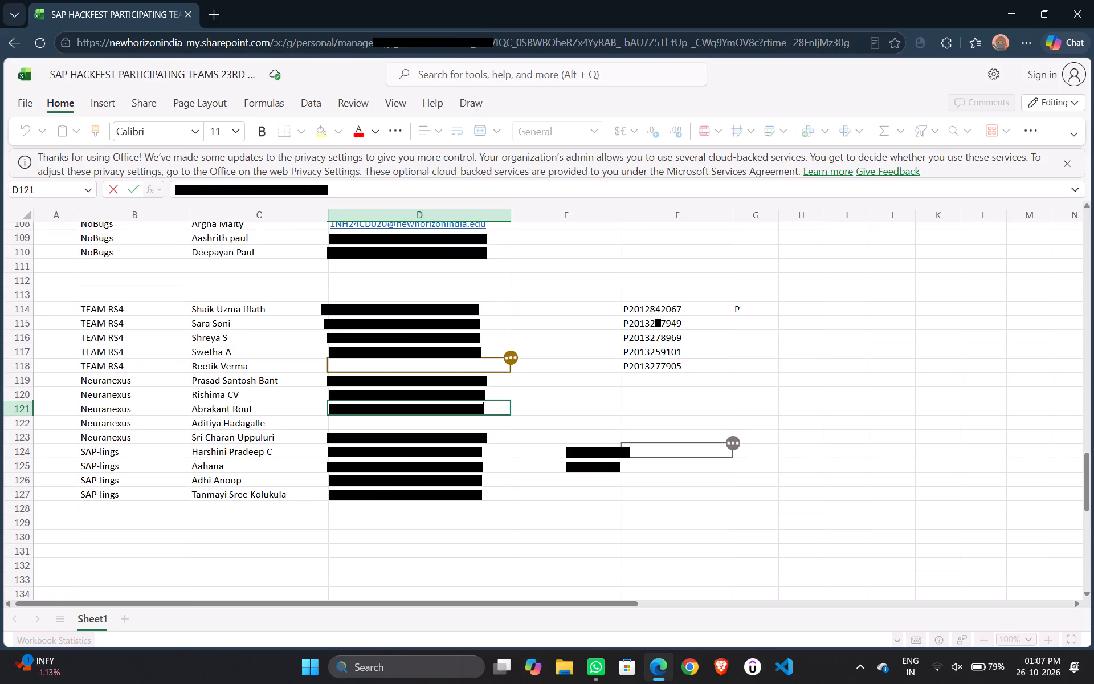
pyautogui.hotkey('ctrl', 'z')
# Copy the third Neuranexus member's e-mail address from D121 into D122.
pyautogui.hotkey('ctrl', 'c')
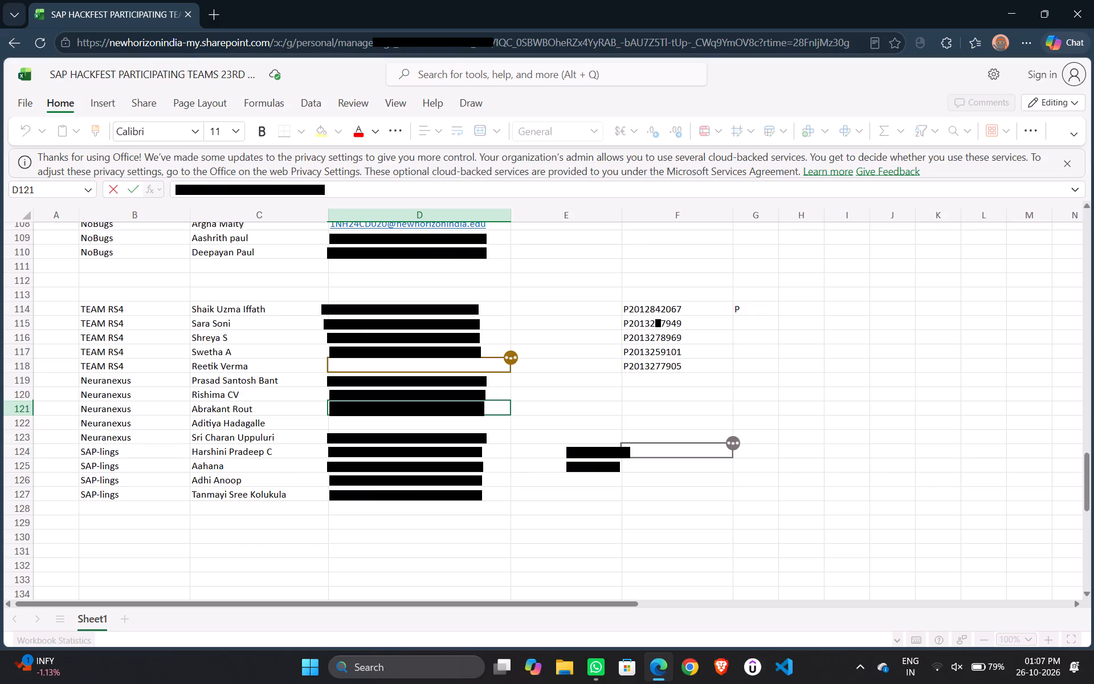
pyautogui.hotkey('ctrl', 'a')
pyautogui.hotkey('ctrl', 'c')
pyautogui.click(383, 421)
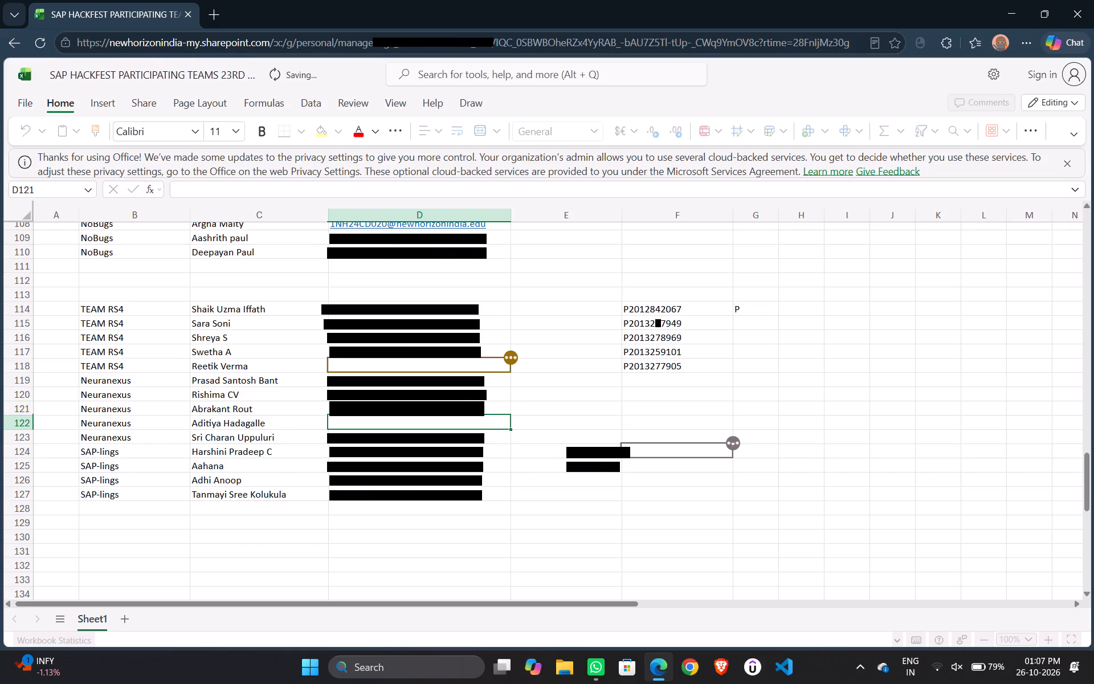
pyautogui.hotkey('ctrl', 'v')
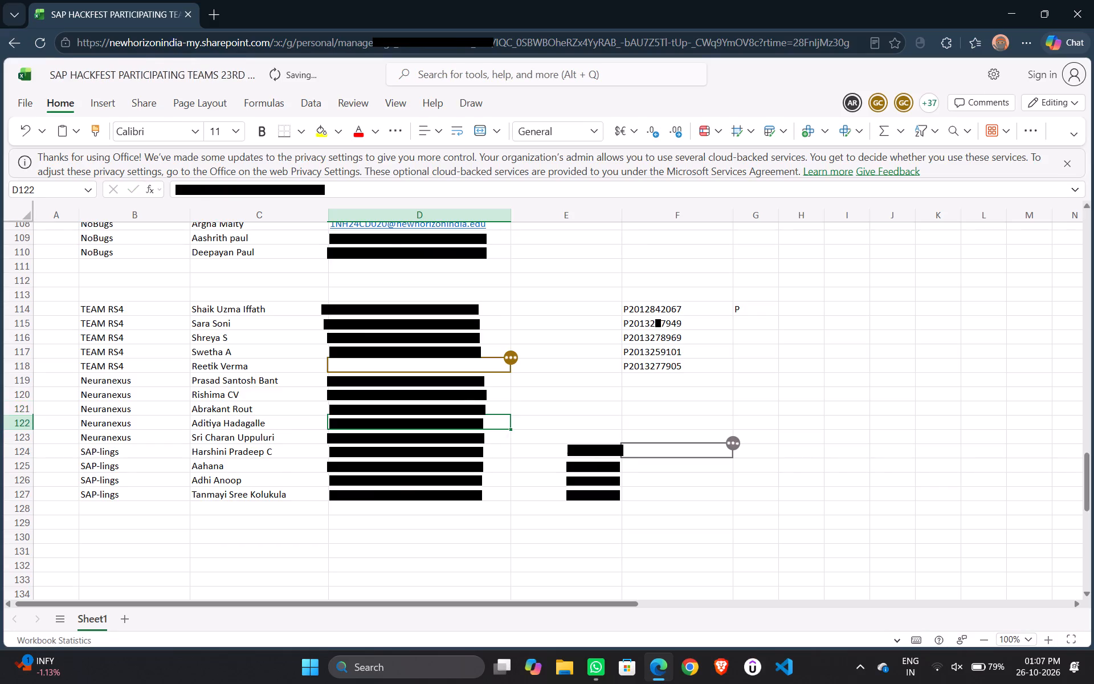
# Replace the final ID digits of the e-mail address in D122 with the fourth Neuranexus member's.
pyautogui.doubleClick(380, 426)
pyautogui.press('Left')
pyautogui.press('Left')
pyautogui.press('Left')
pyautogui.press('Left')
pyautogui.press('Left')
pyautogui.press('Left')
pyautogui.press('Left')
pyautogui.press('Left')
pyautogui.press('Left')
pyautogui.press('Left')
pyautogui.press('Left')
pyautogui.press('Left')
pyautogui.press('Left')
pyautogui.press('Left')
pyautogui.press('Left')
pyautogui.press('Left')
pyautogui.press('Left')
pyautogui.press('Left')
pyautogui.press('Left')
pyautogui.press('Left')
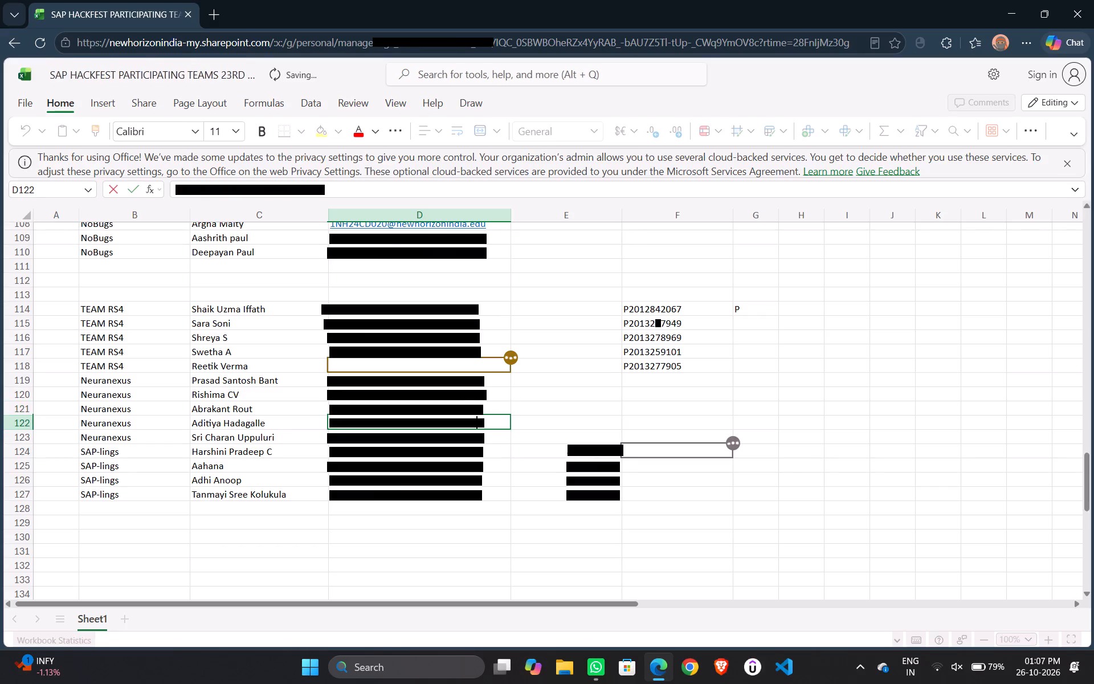
pyautogui.press('Right')
pyautogui.press('Right')
pyautogui.press('BackSpace')
pyautogui.press('BackSpace')
pyautogui.press('BackSpace')
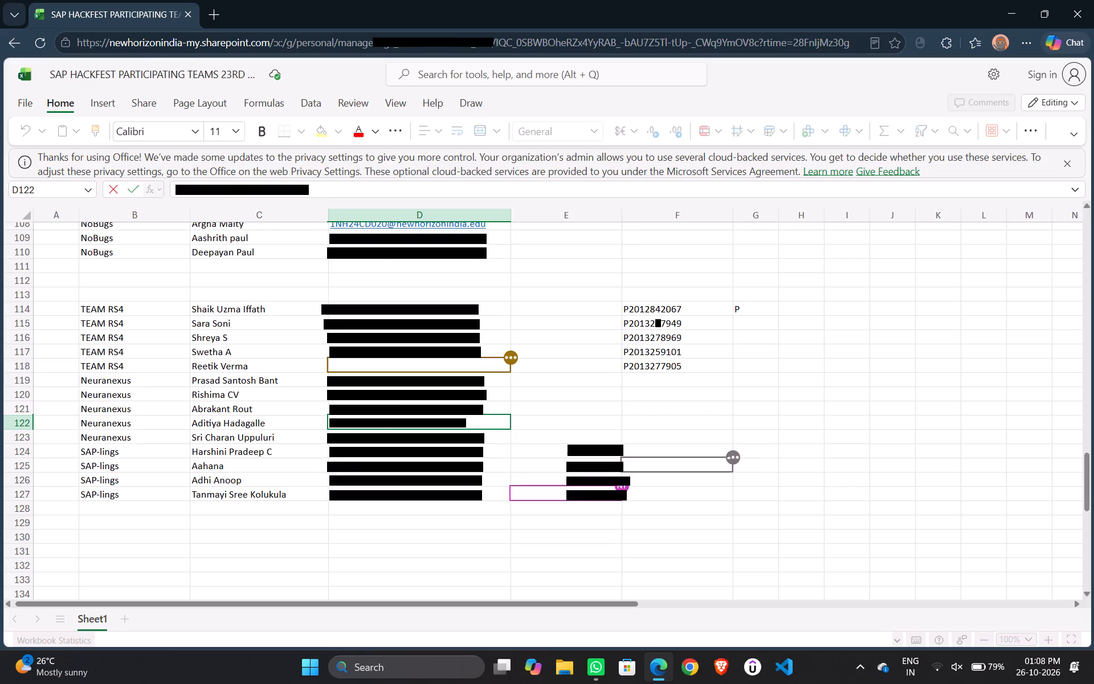
pyautogui.write('001')
pyautogui.press('BackSpace')
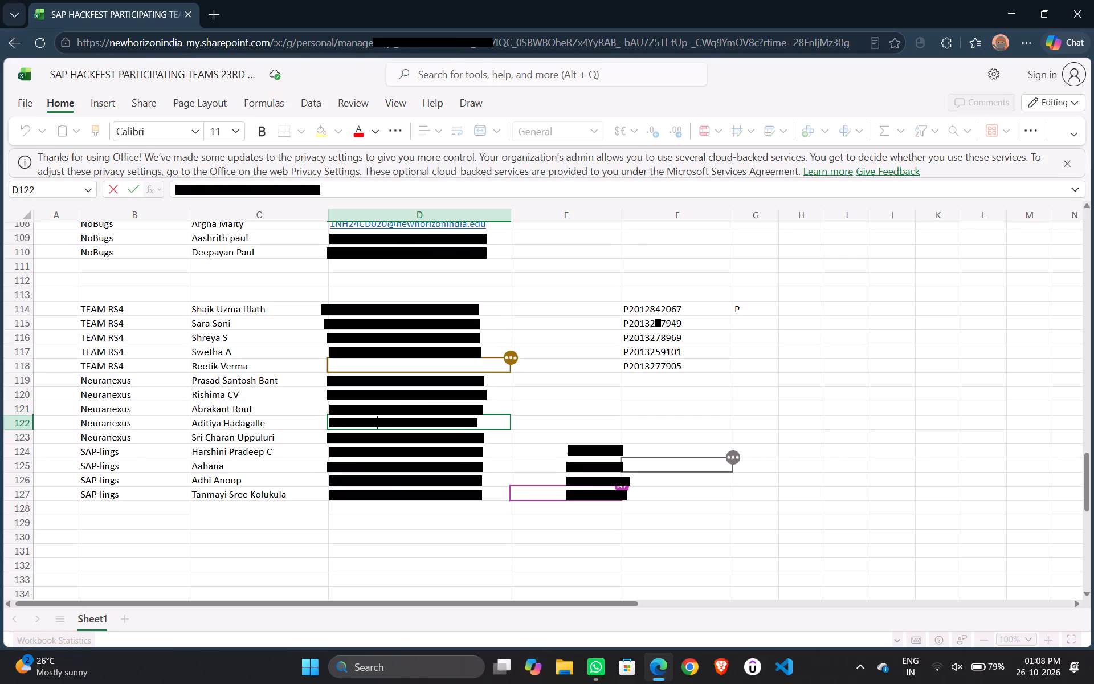
pyautogui.press('BackSpace')
pyautogui.write('11')
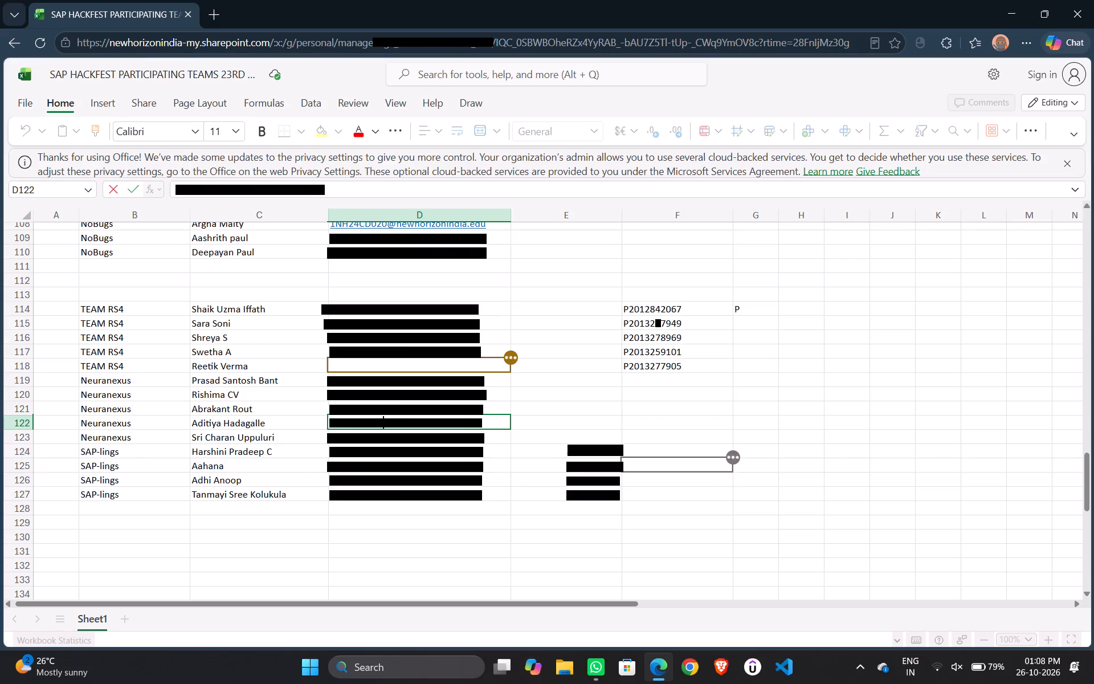
# Review the column headings and other teams' entries to check which details each member row needs.
pyautogui.scroll(3, 583, 398)
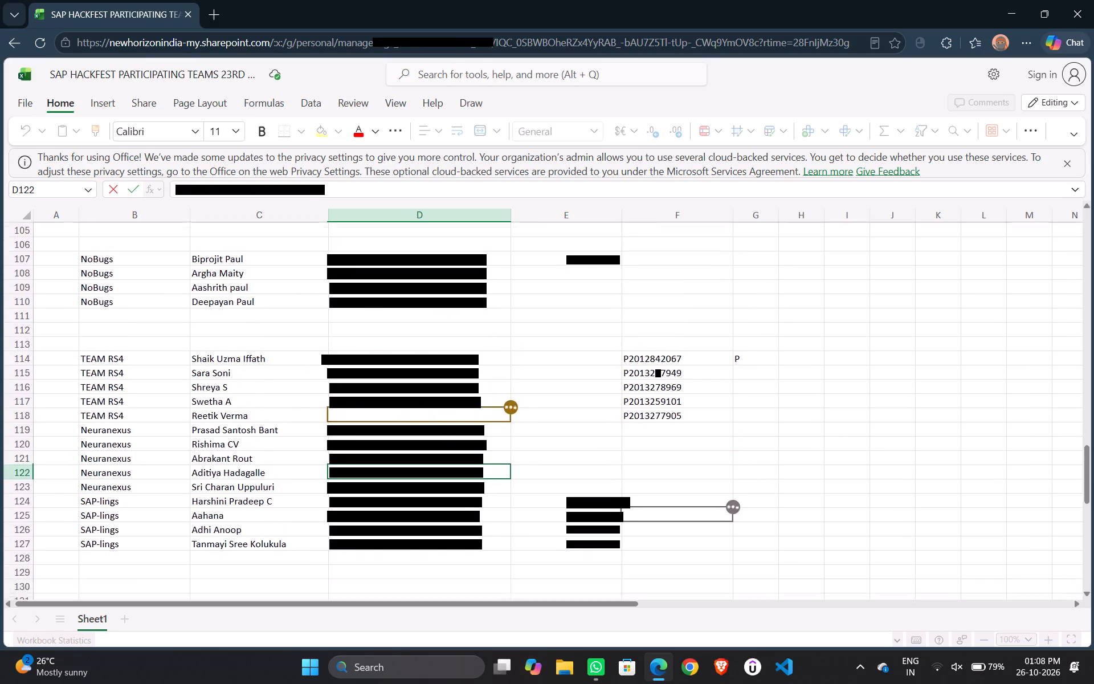
pyautogui.scroll(8, 583, 398)
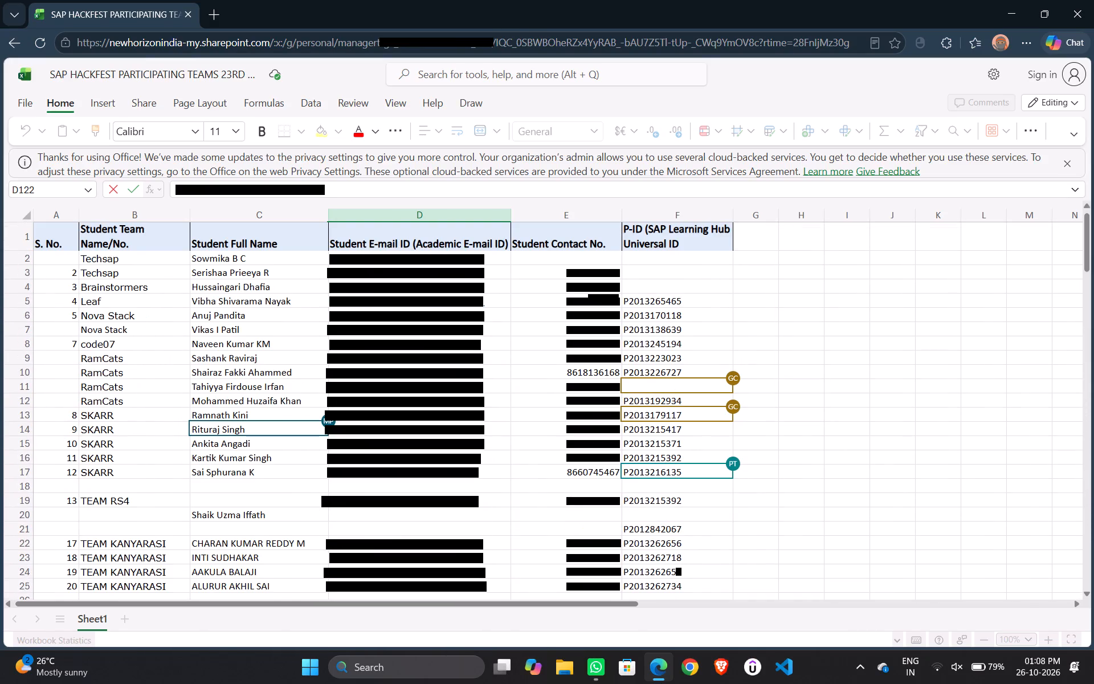
pyautogui.scroll(-10, 583, 398)
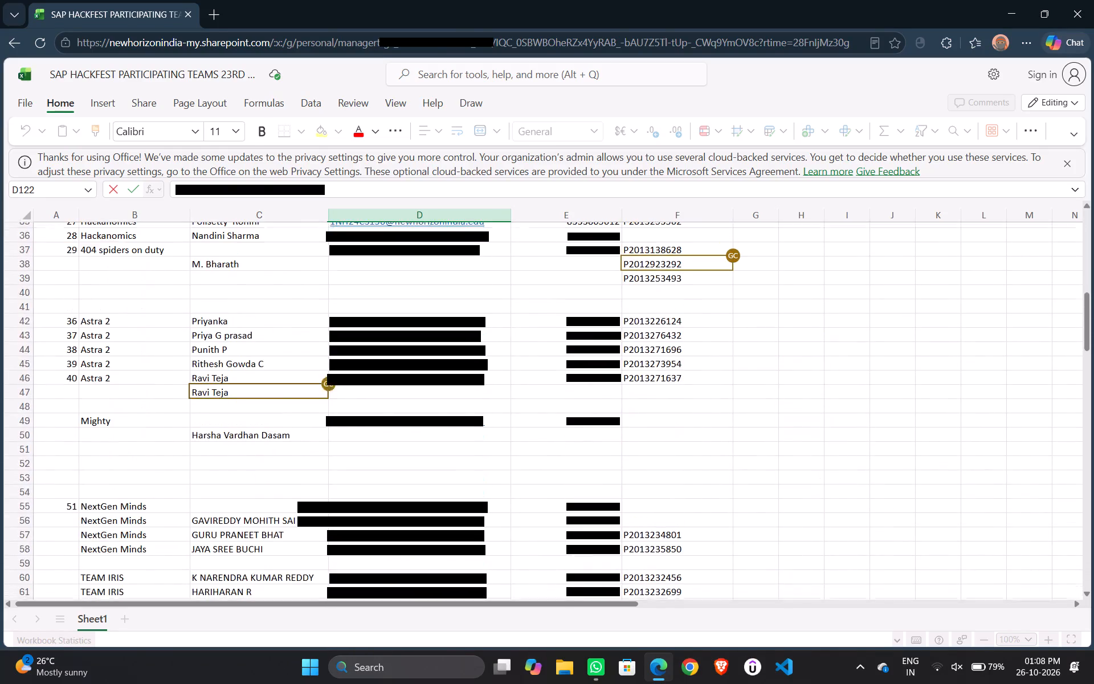
pyautogui.scroll(-3, 583, 398)
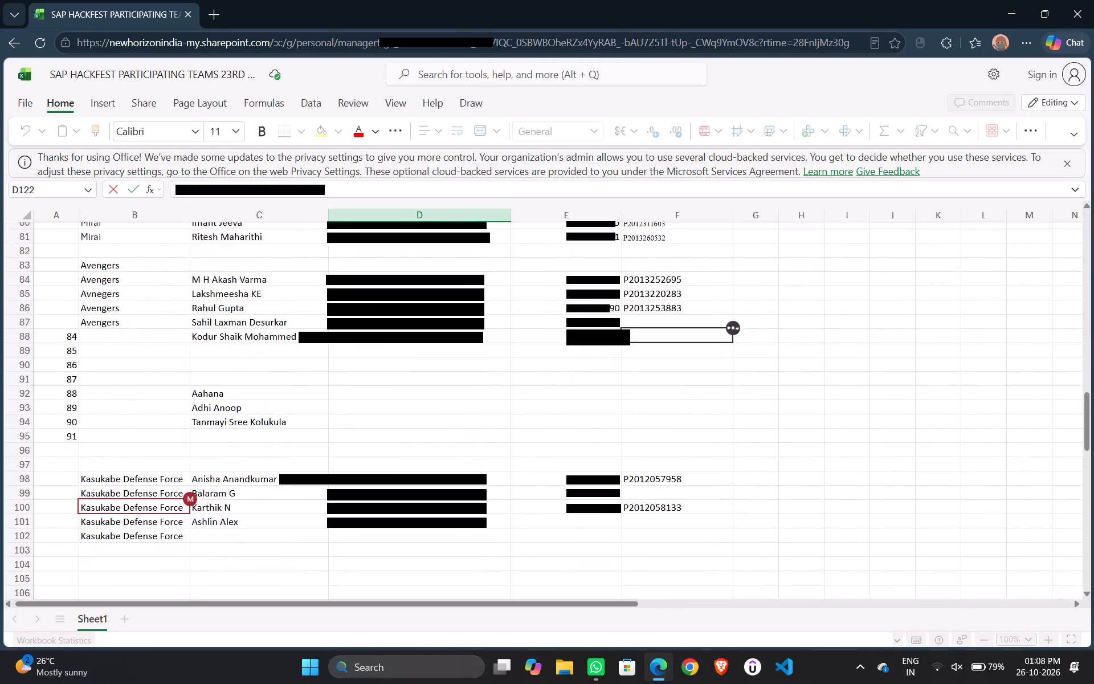
pyautogui.scroll(-4, 583, 398)
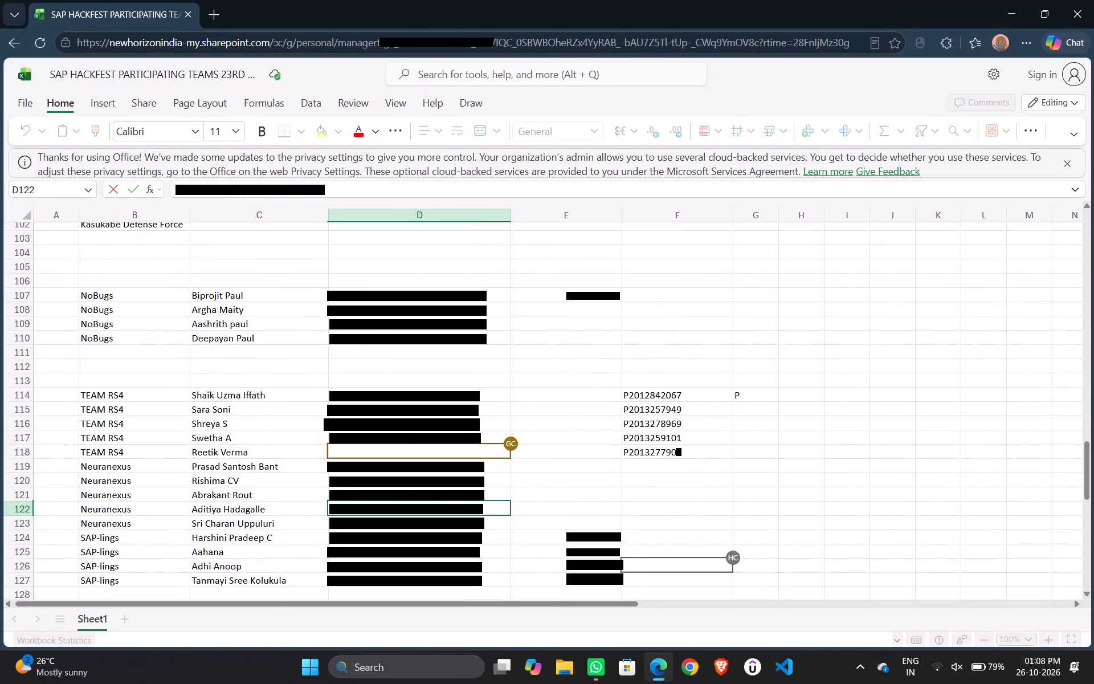
pyautogui.scroll(-1, 583, 398)
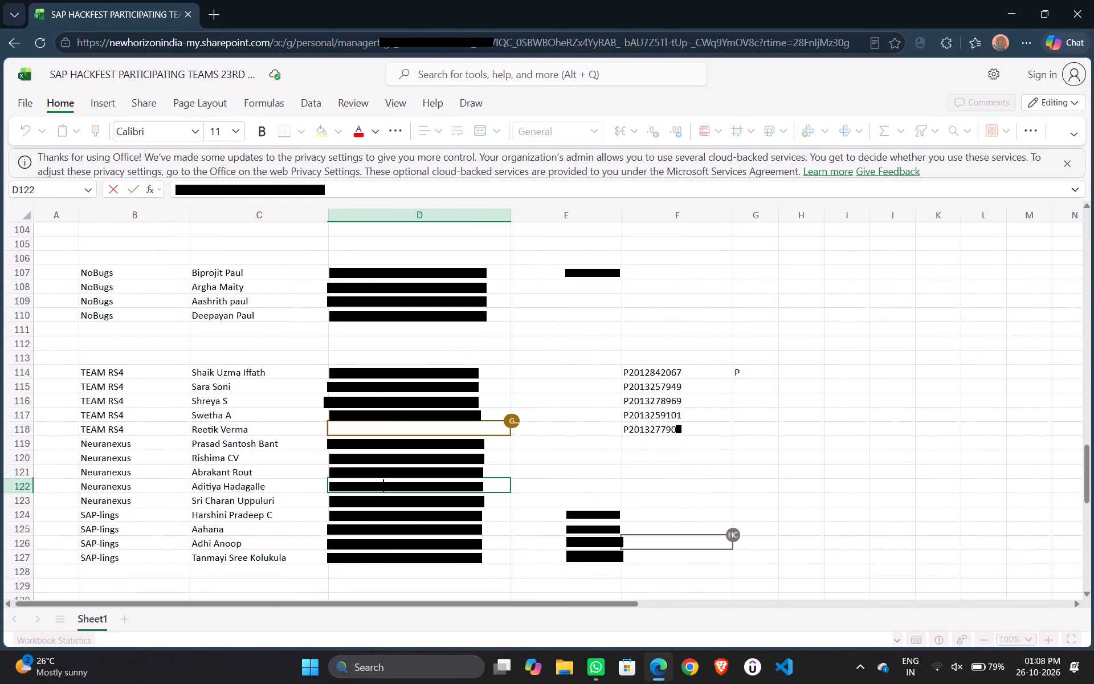
# Select E119, the Student Contact No. cell of the first Neuranexus member.
pyautogui.click(540, 444)
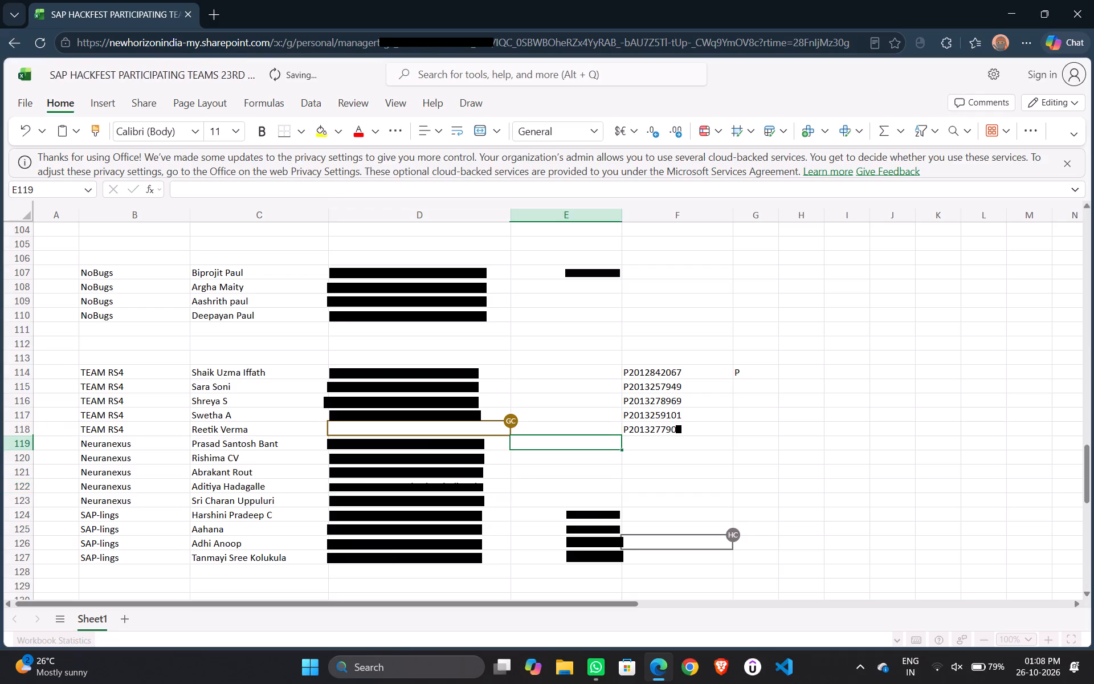
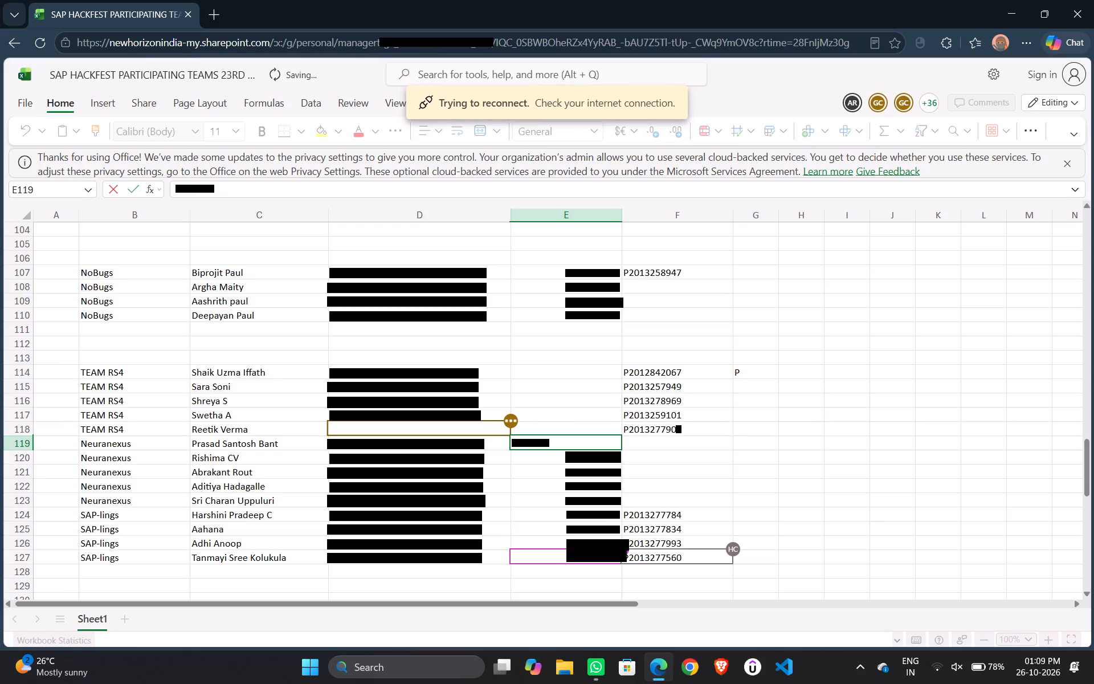
# Rescan the available Wi-Fi networks and switch the computer from New Horizon College to the secured network Charan.
pyautogui.click(939, 662)
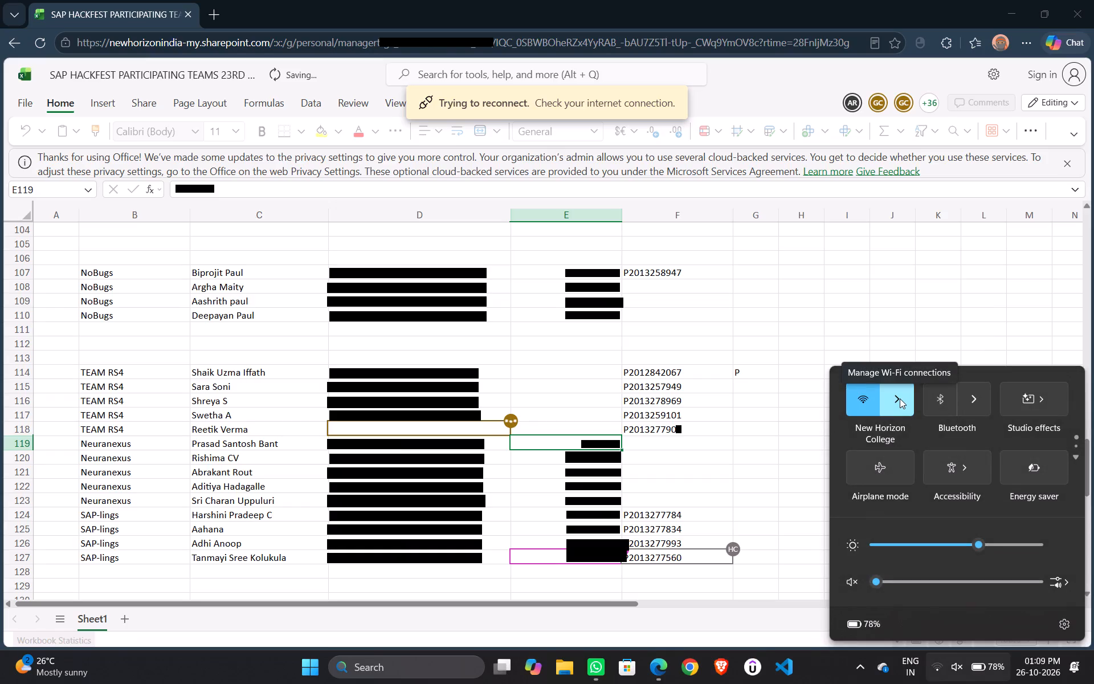
pyautogui.click(900, 398)
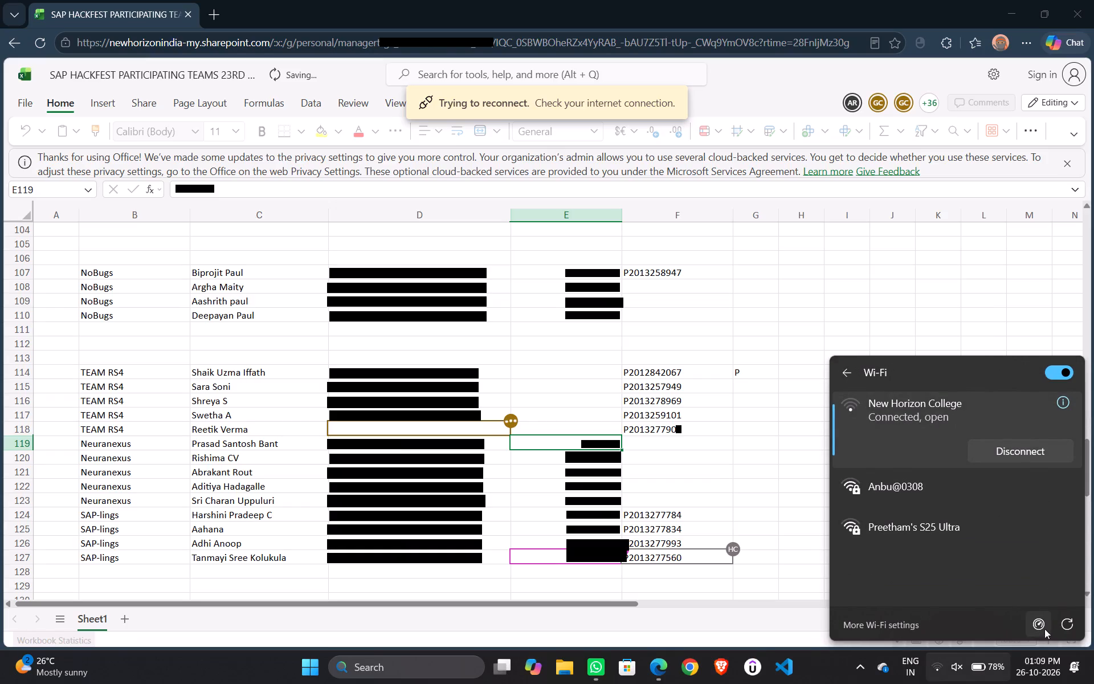
pyautogui.click(1060, 623)
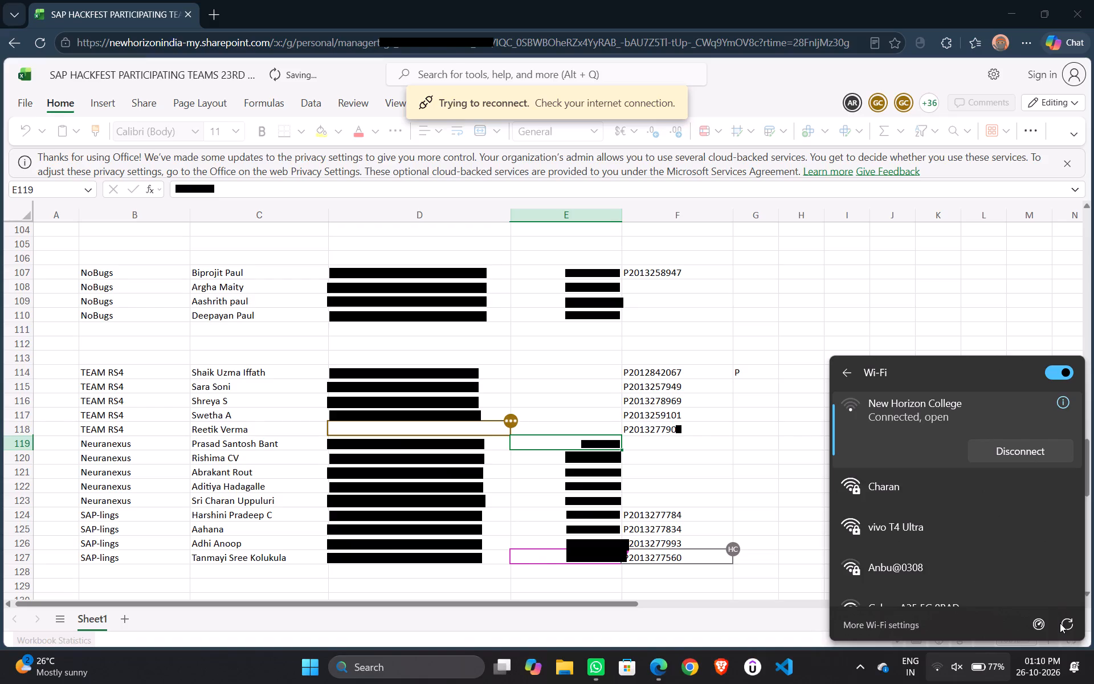
pyautogui.click(960, 484)
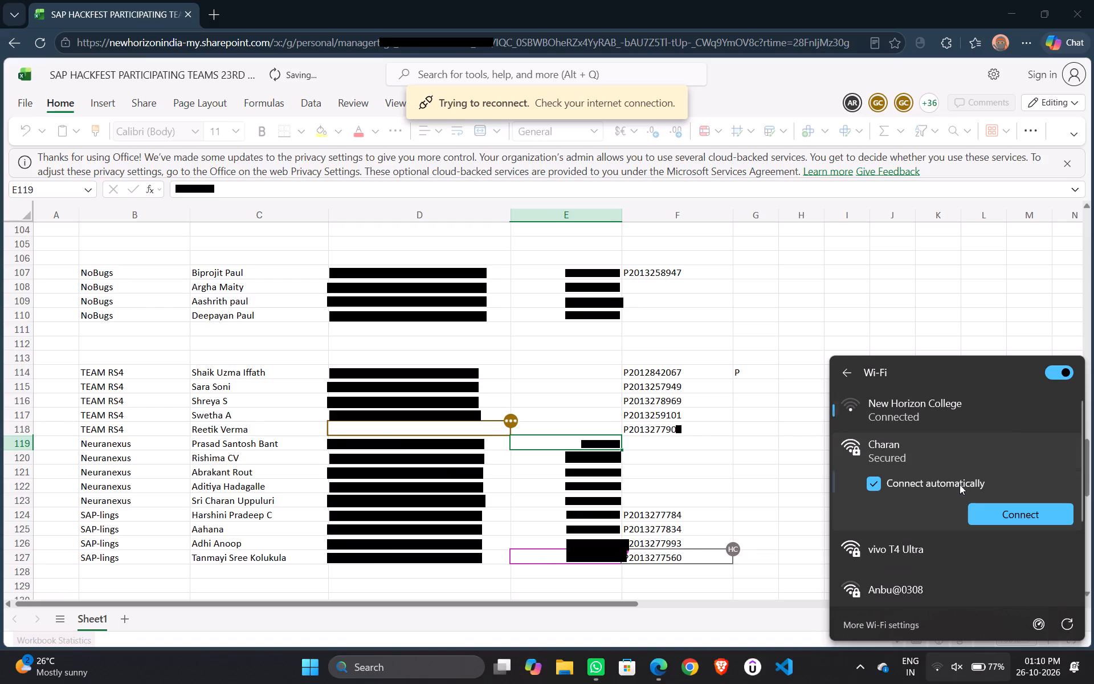
pyautogui.click(997, 508)
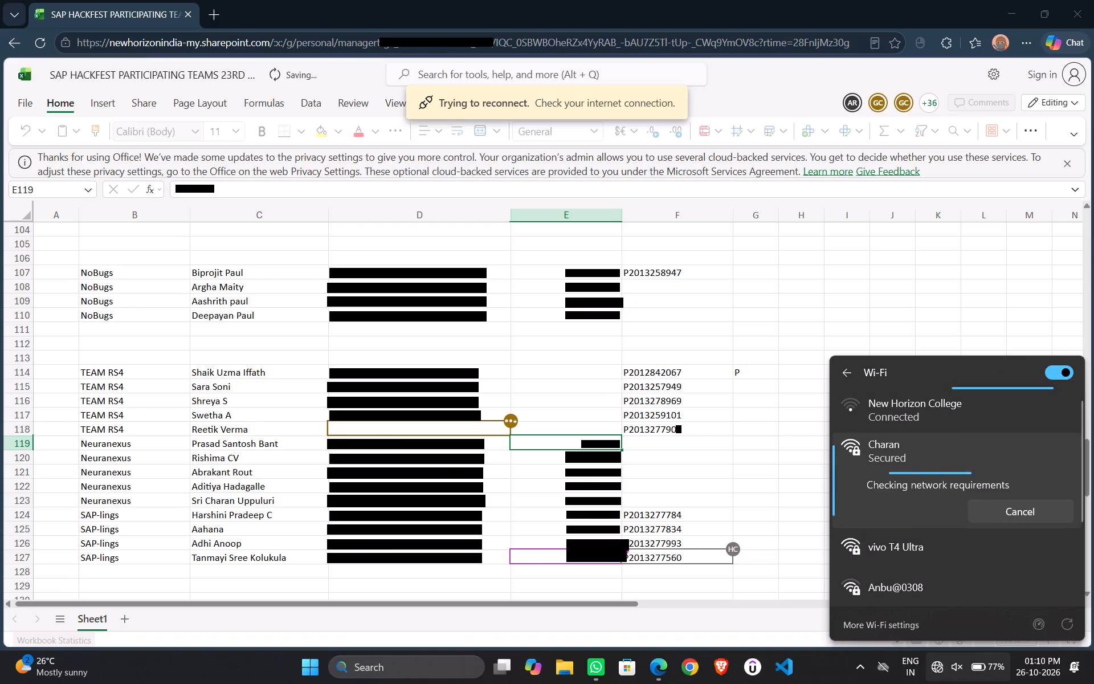
# Check the new Wi-Fi connection and append the missing final digits to the first Neuranexus member's contact number in E119.
pyautogui.click(614, 444)
pyautogui.doubleClick(614, 444)
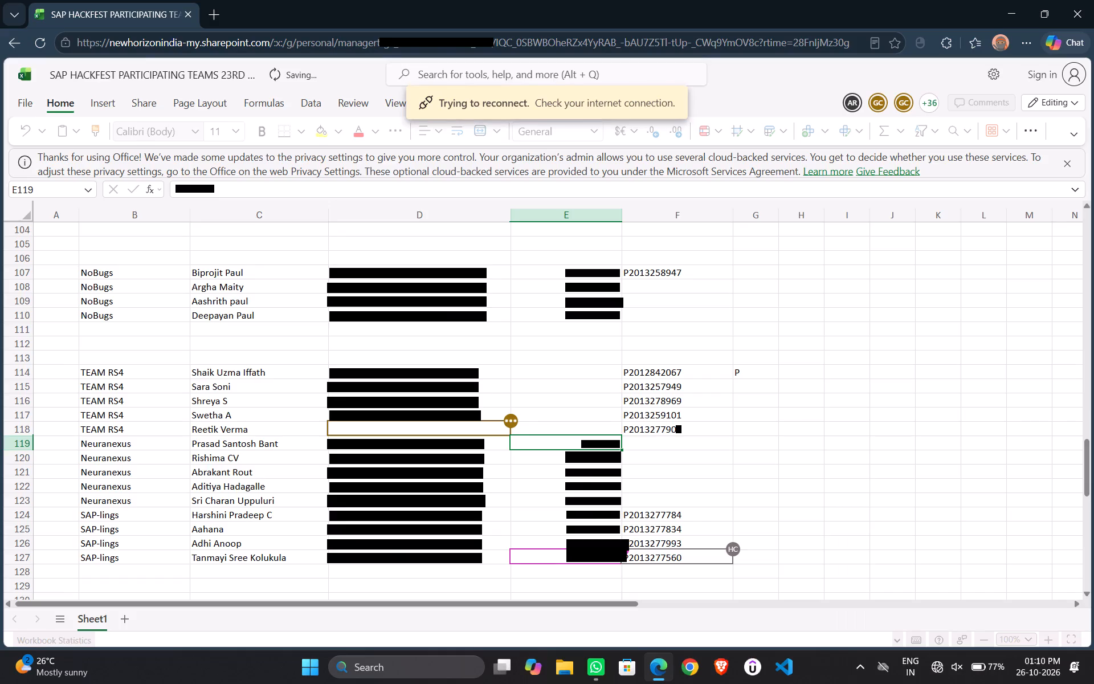
pyautogui.doubleClick(614, 444)
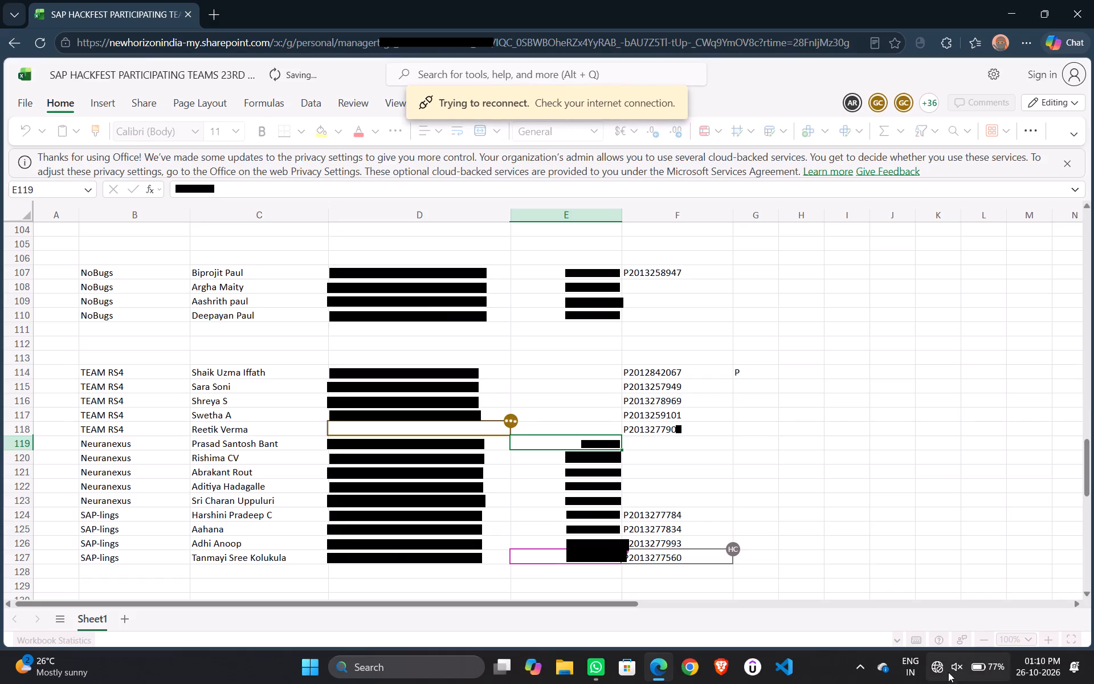
pyautogui.click(940, 667)
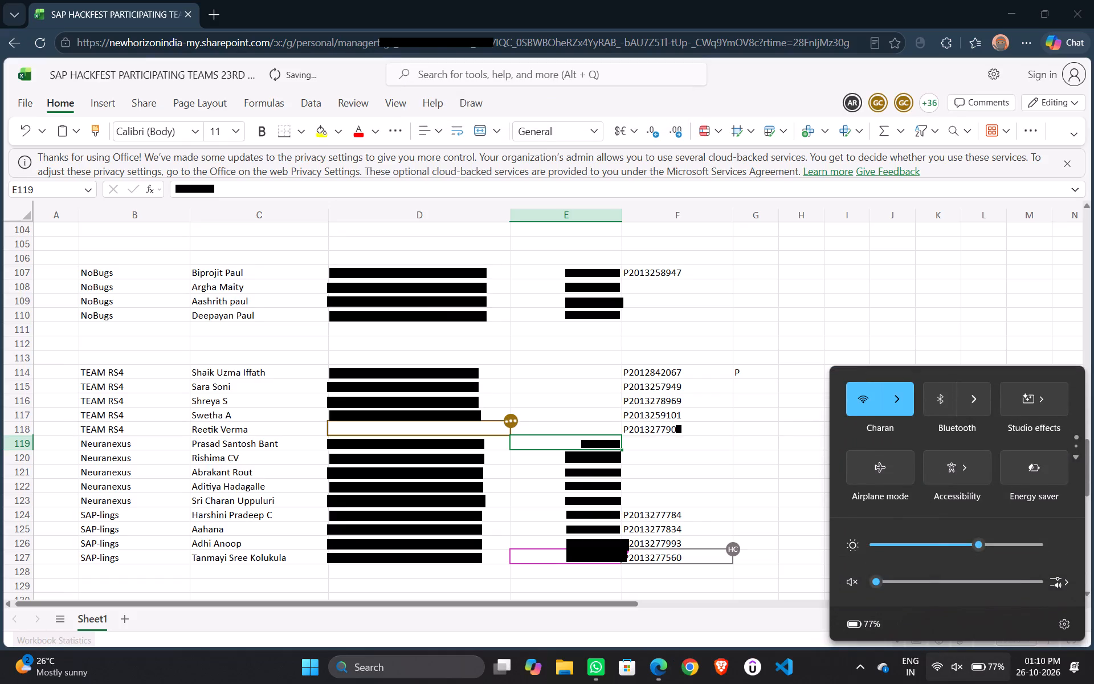
pyautogui.doubleClick(594, 439)
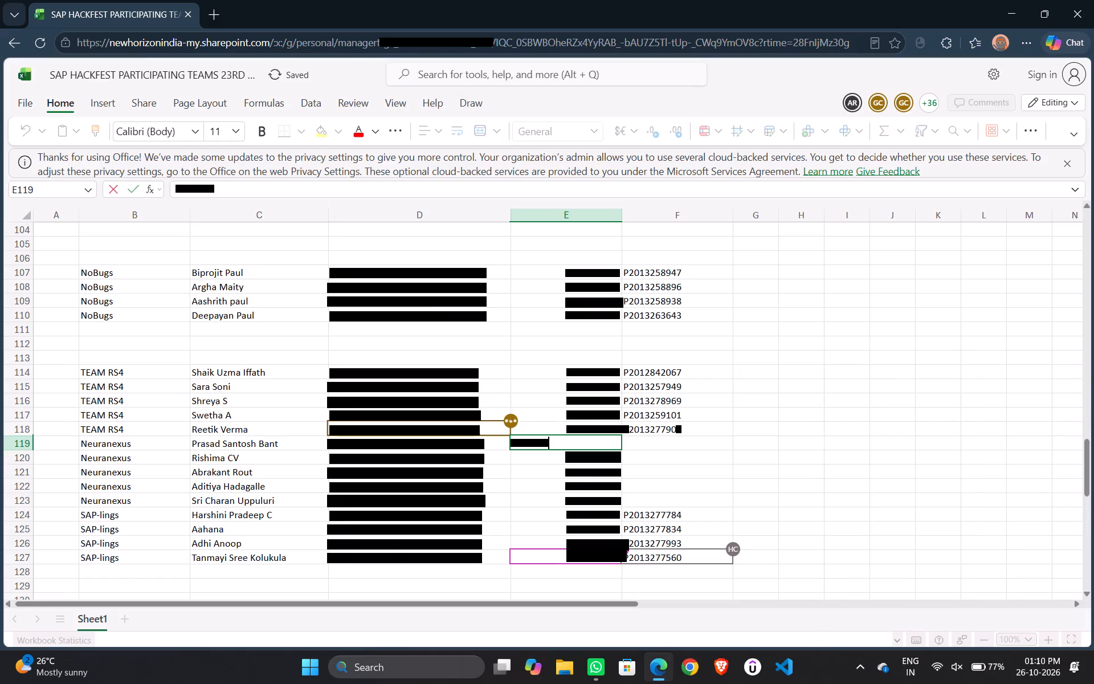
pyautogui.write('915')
pyautogui.click(670, 447)
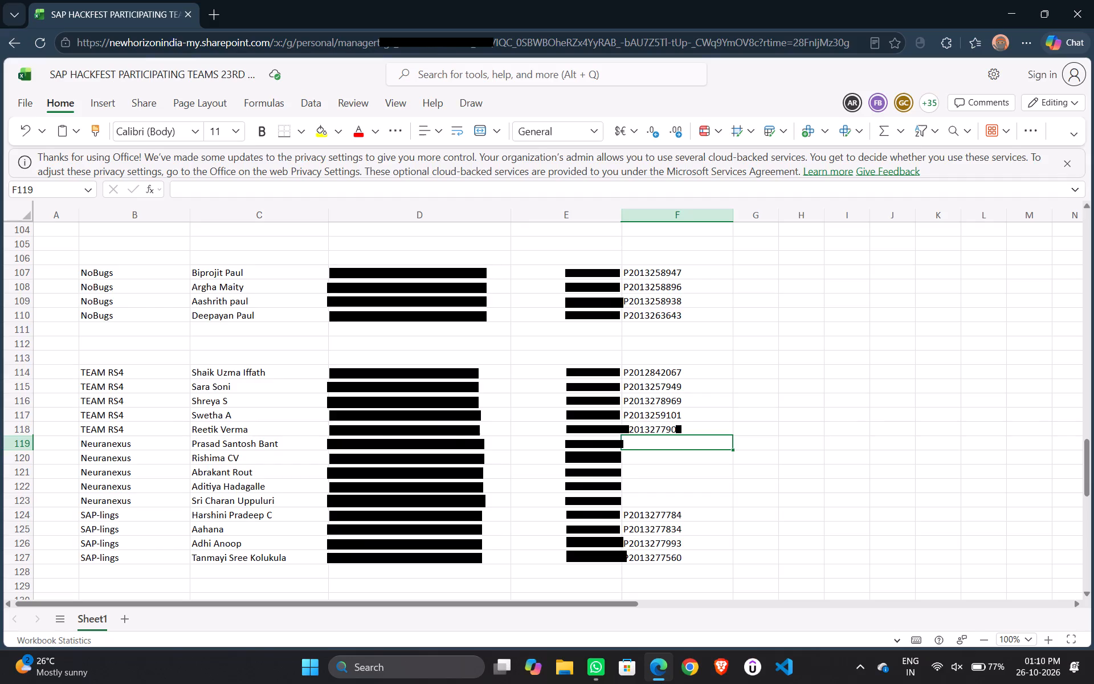
# Enter the first Neuranexus member's P-prefixed ID number in F119.
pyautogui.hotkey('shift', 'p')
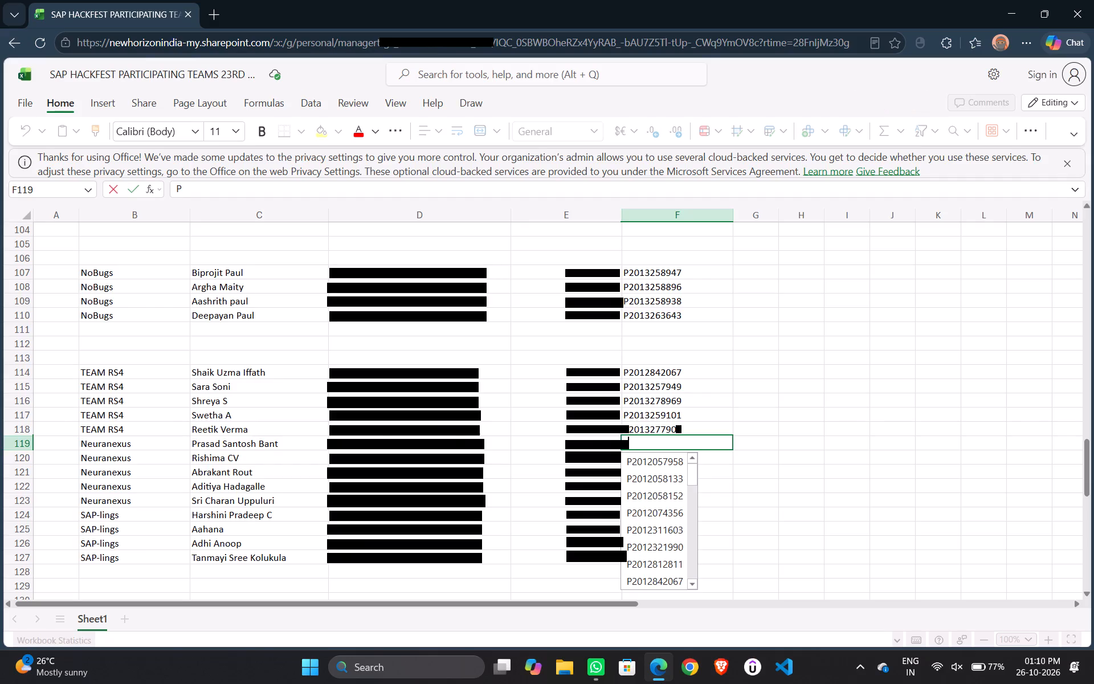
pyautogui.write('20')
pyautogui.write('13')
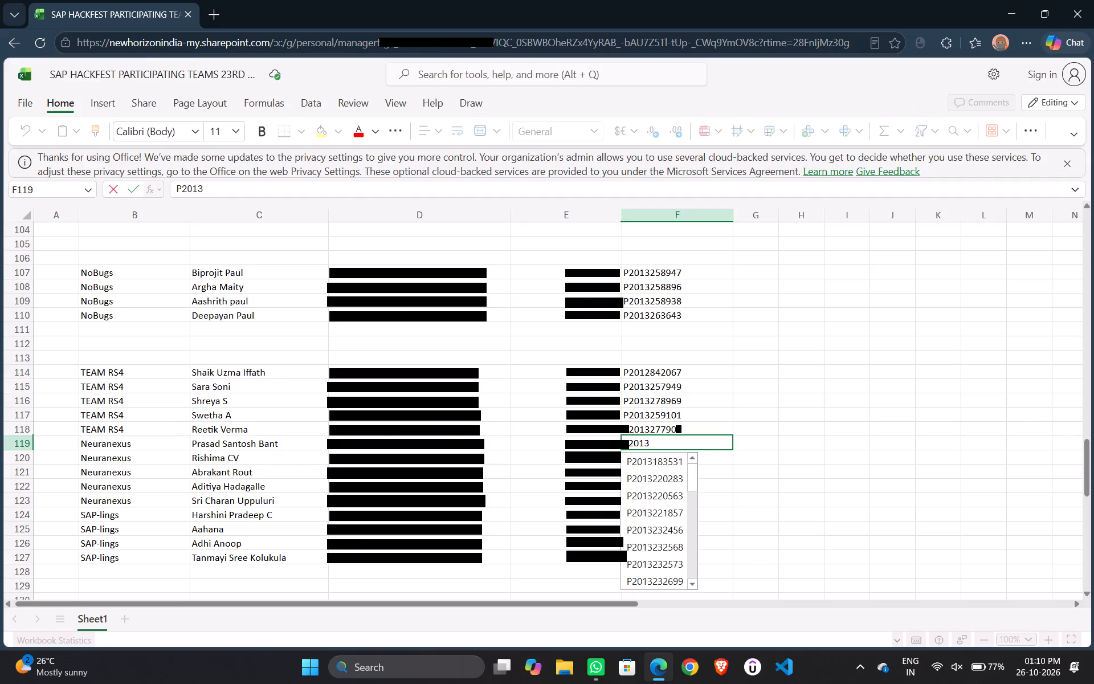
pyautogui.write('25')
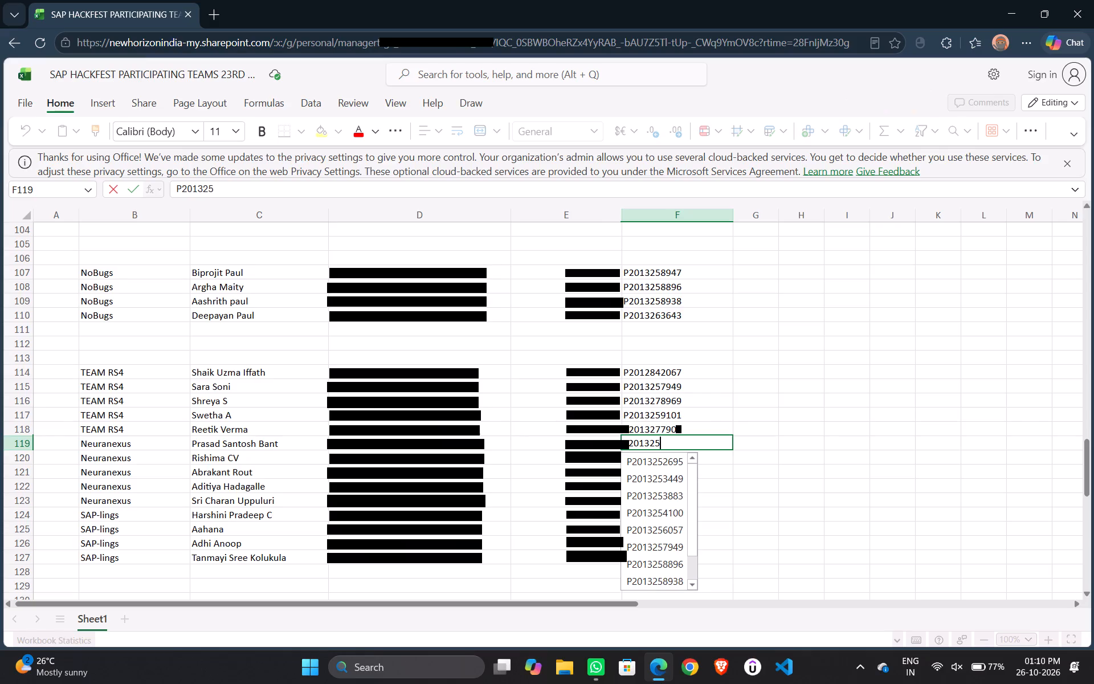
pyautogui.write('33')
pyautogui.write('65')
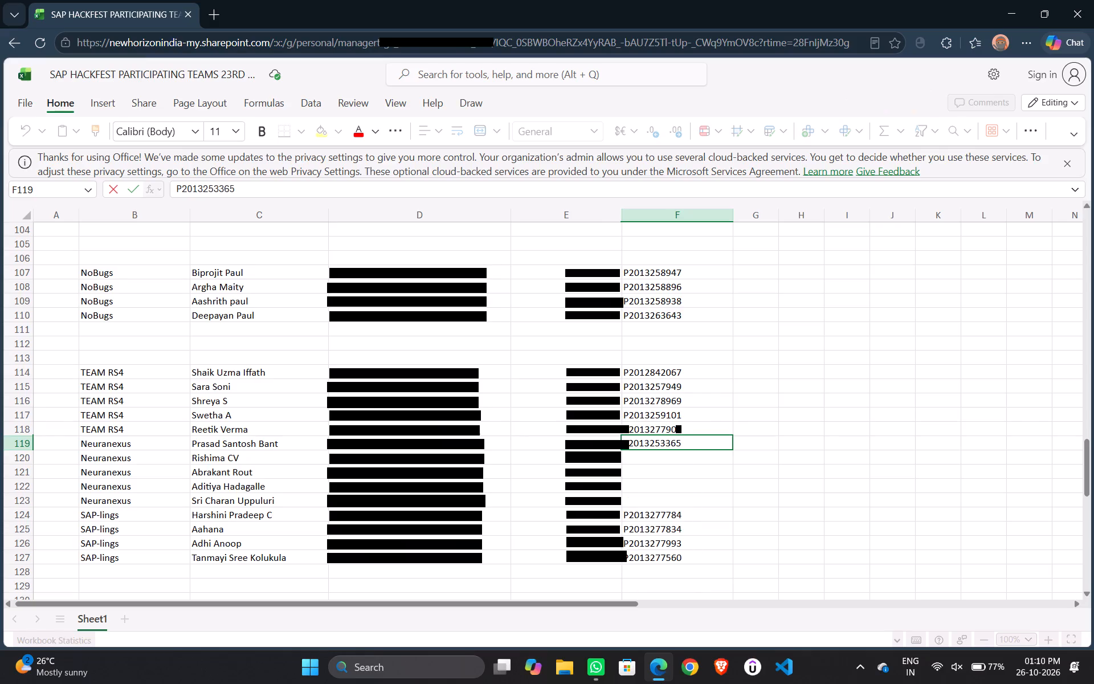
# Enter the second Neuranexus member's P-prefixed ID number in F120.
pyautogui.click(673, 458)
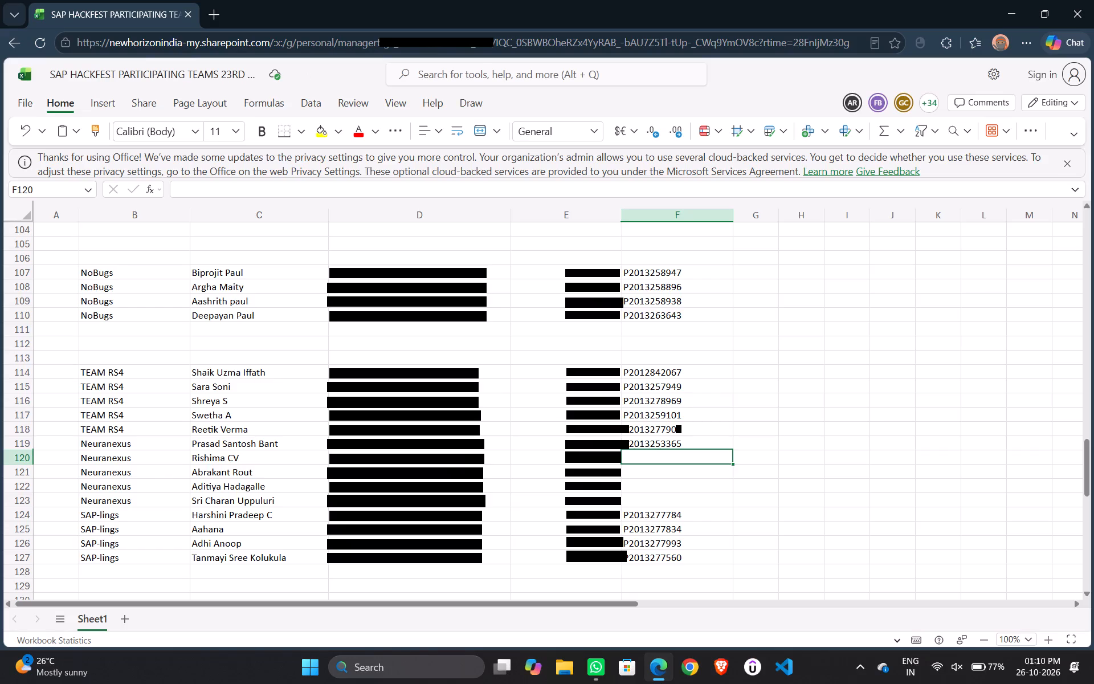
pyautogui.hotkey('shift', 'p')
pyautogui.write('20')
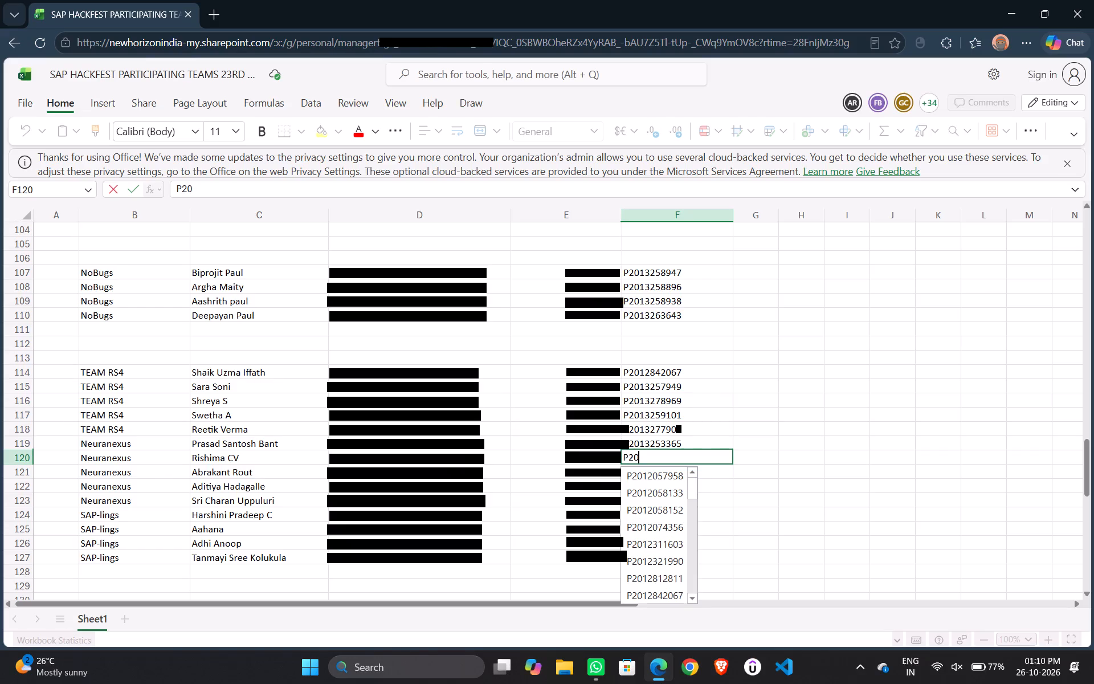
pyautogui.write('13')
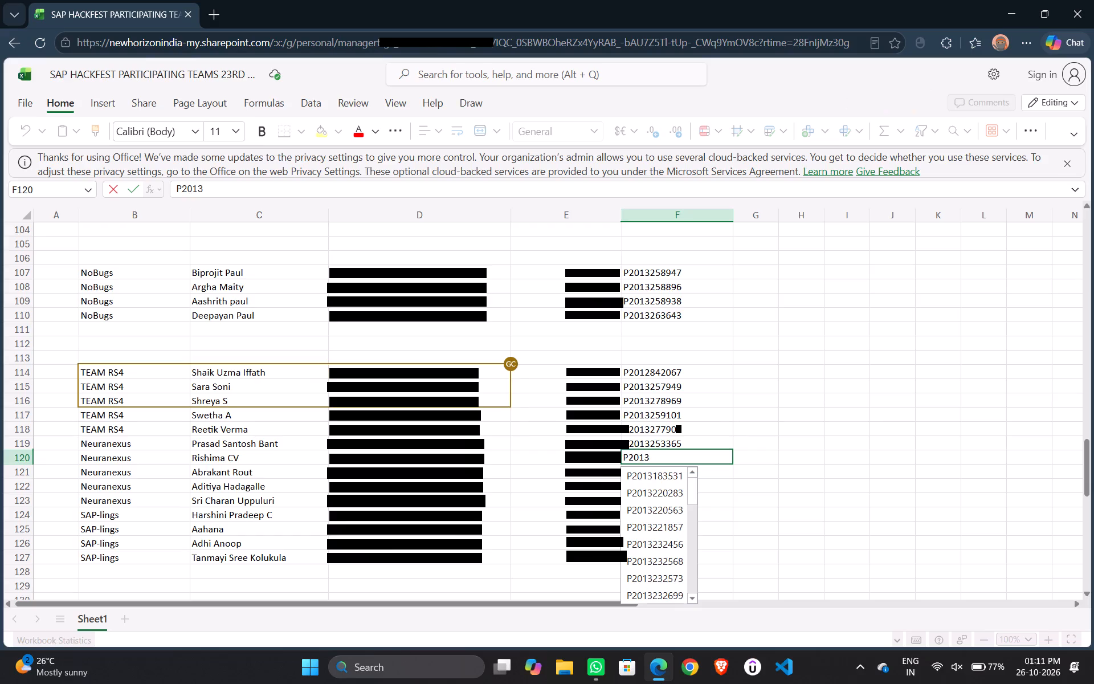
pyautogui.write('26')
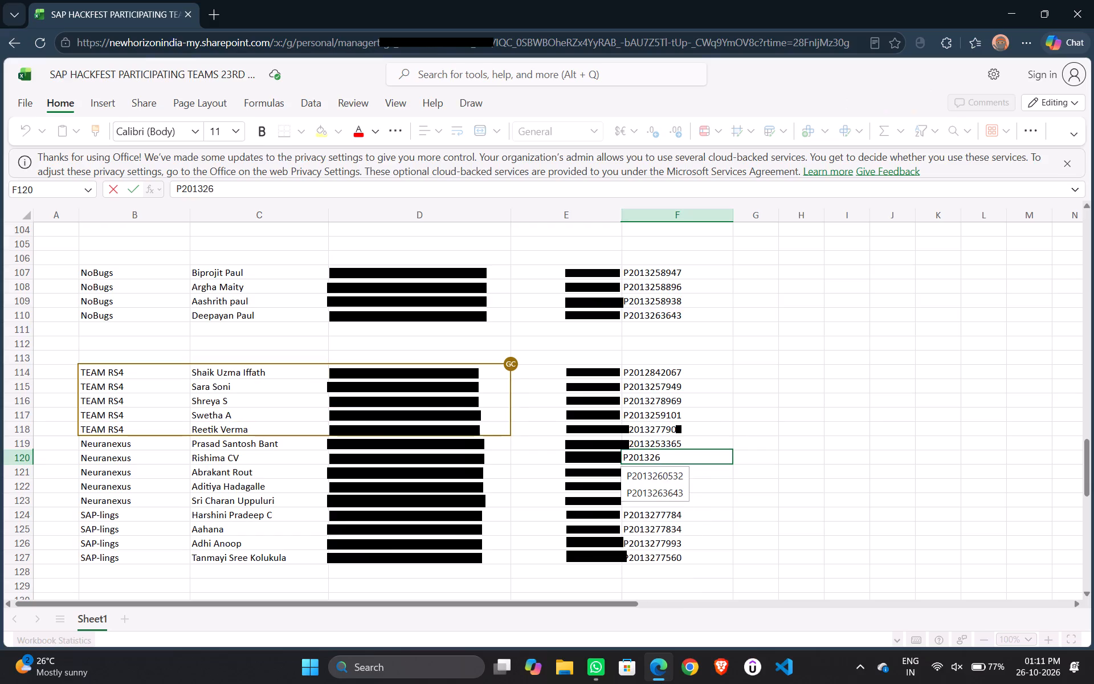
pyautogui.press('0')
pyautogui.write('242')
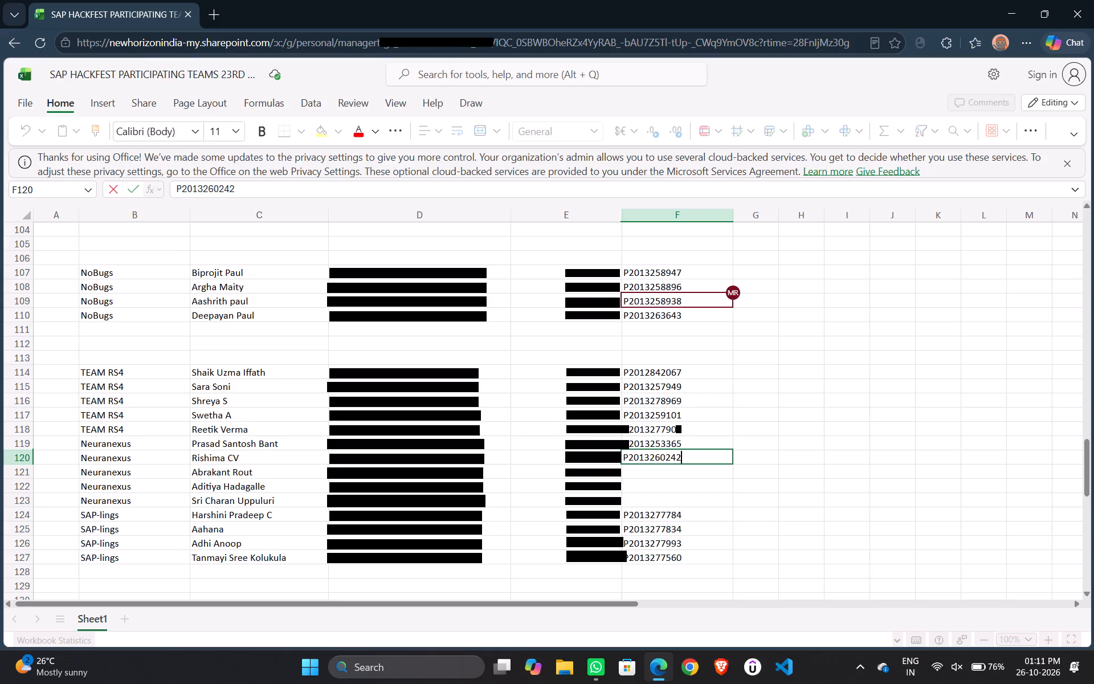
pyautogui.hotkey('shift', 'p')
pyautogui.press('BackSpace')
# Enter the third Neuranexus member's P-prefixed ID number in F121.
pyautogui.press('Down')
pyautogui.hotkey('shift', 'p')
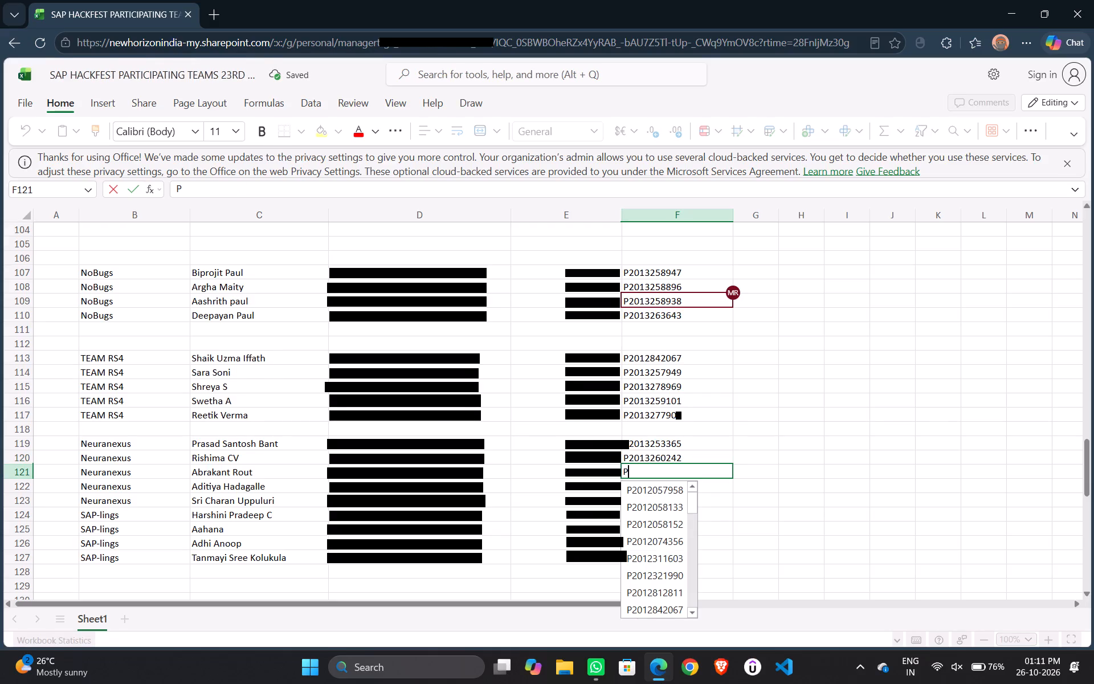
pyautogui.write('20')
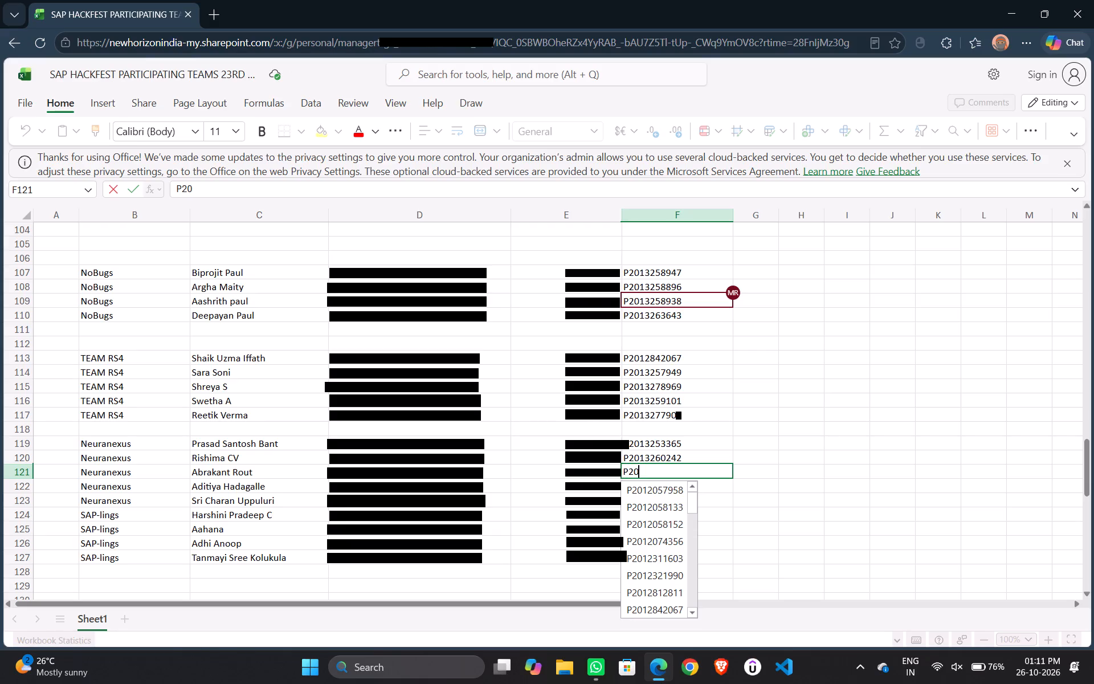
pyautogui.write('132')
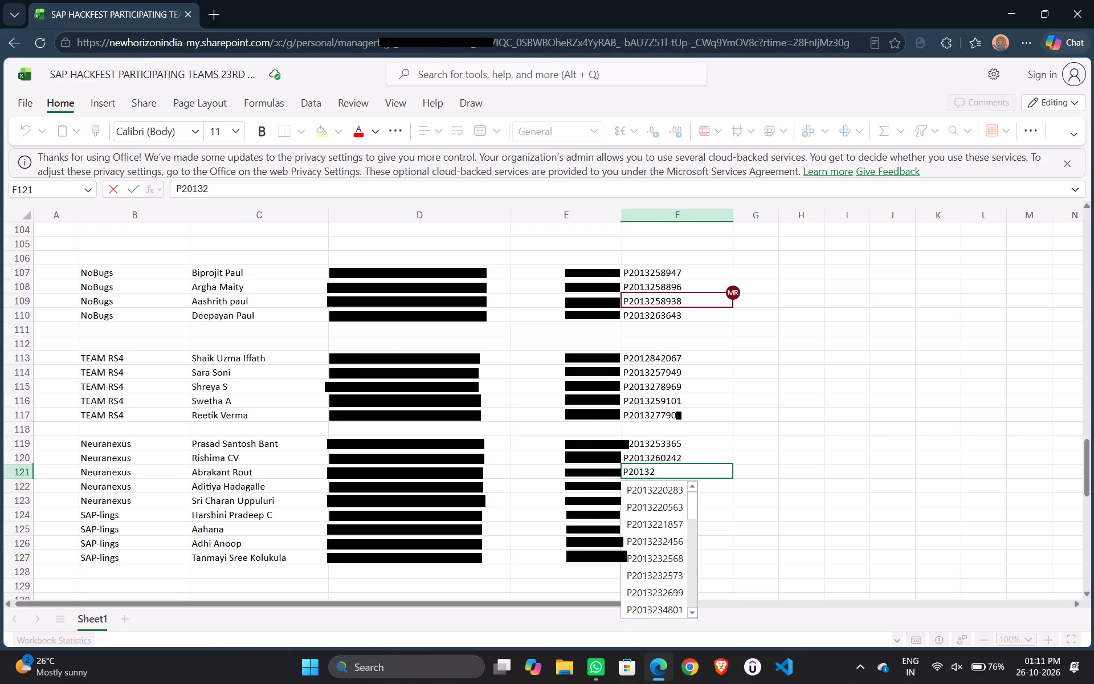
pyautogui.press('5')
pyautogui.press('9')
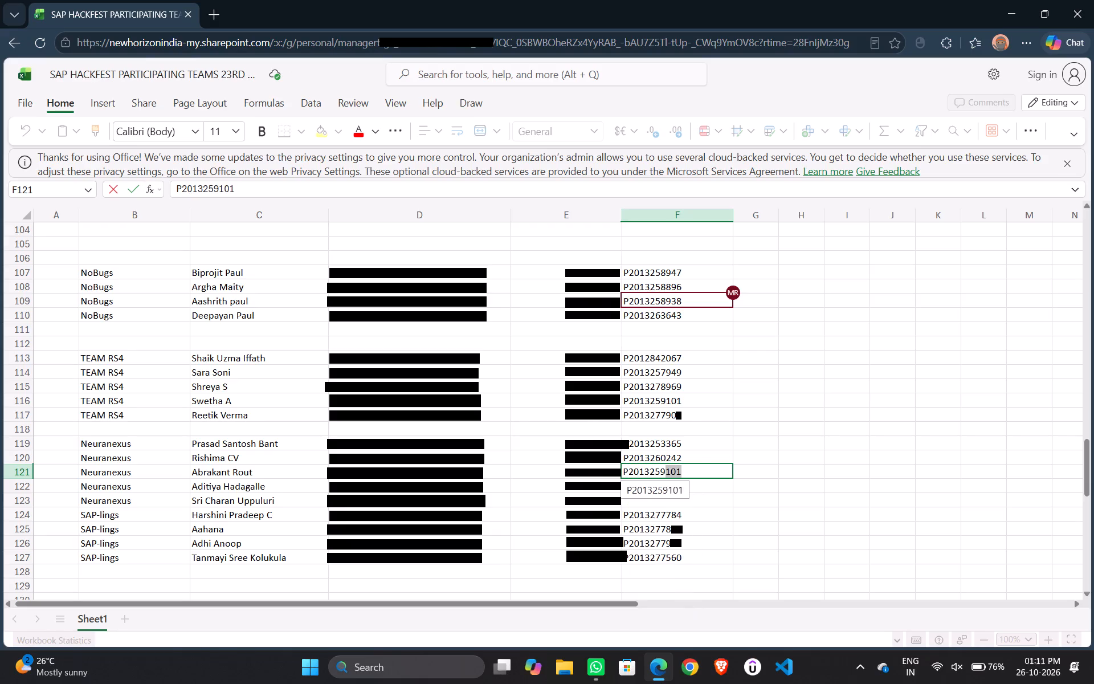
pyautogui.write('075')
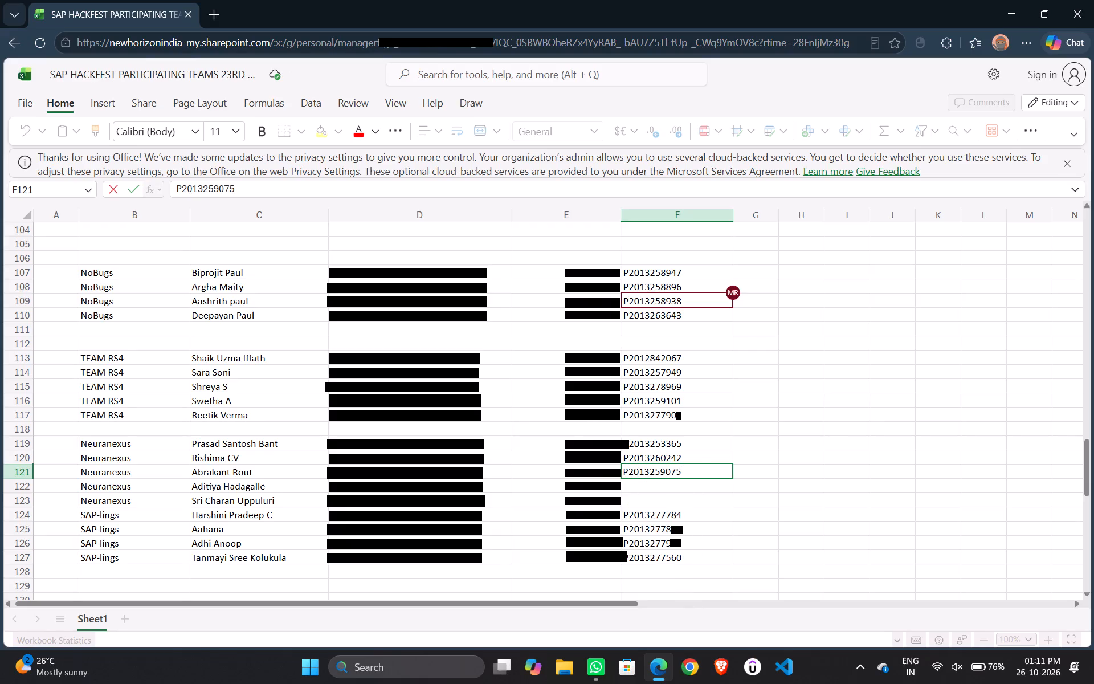
# Enter the fourth Neuranexus member's P-prefixed ID number in F122.
pyautogui.click(660, 490)
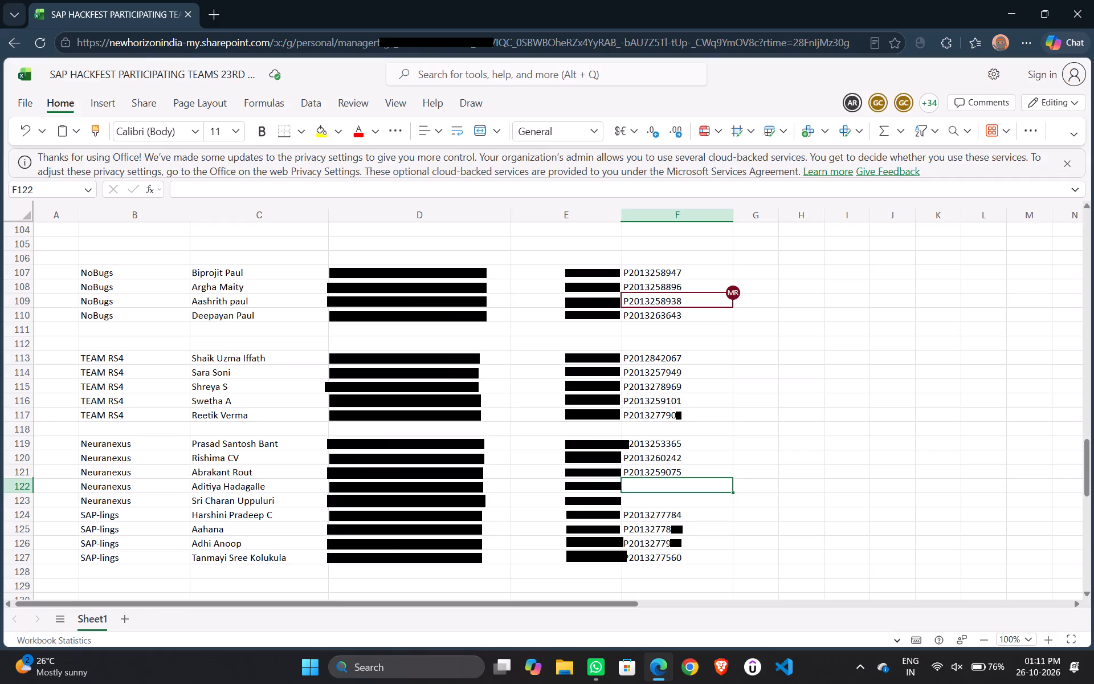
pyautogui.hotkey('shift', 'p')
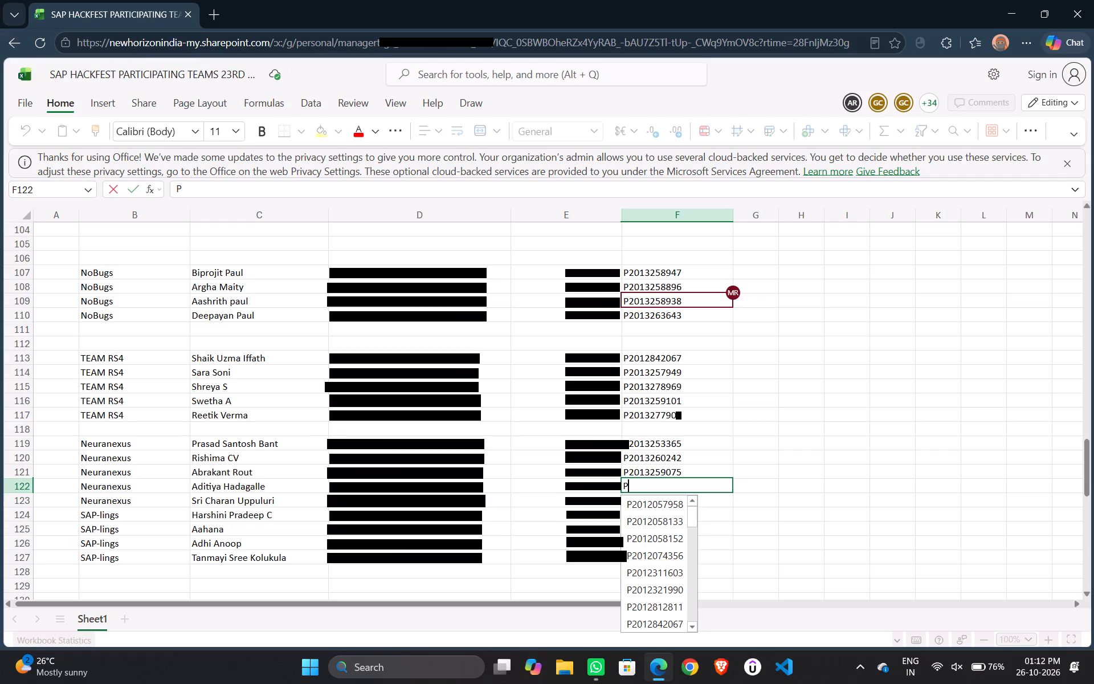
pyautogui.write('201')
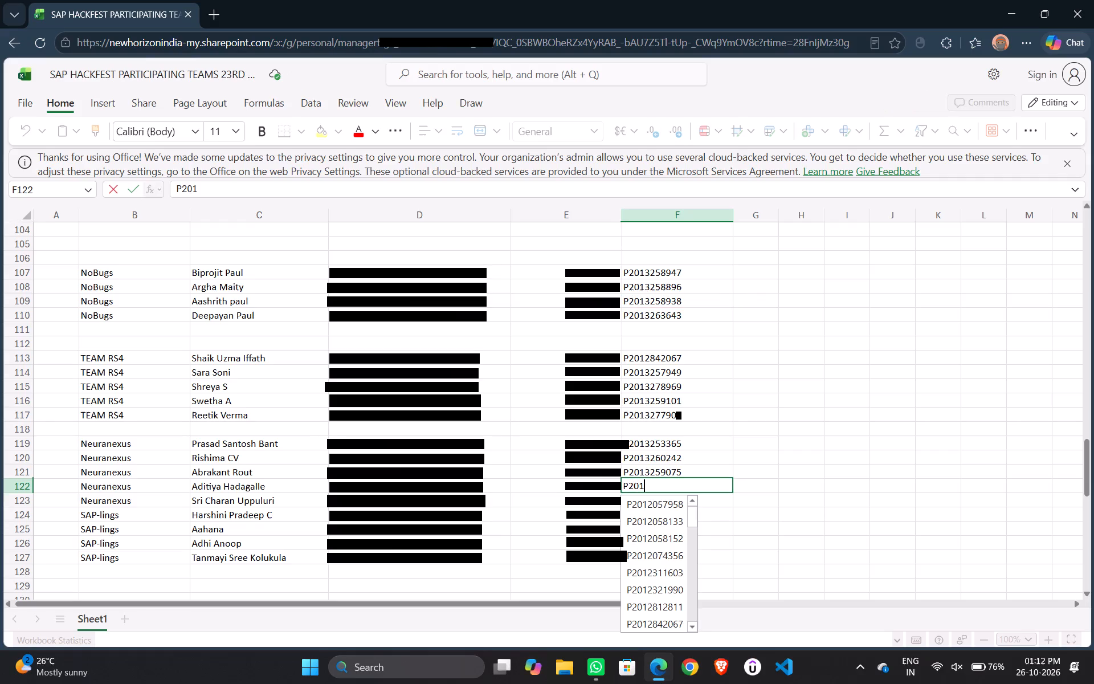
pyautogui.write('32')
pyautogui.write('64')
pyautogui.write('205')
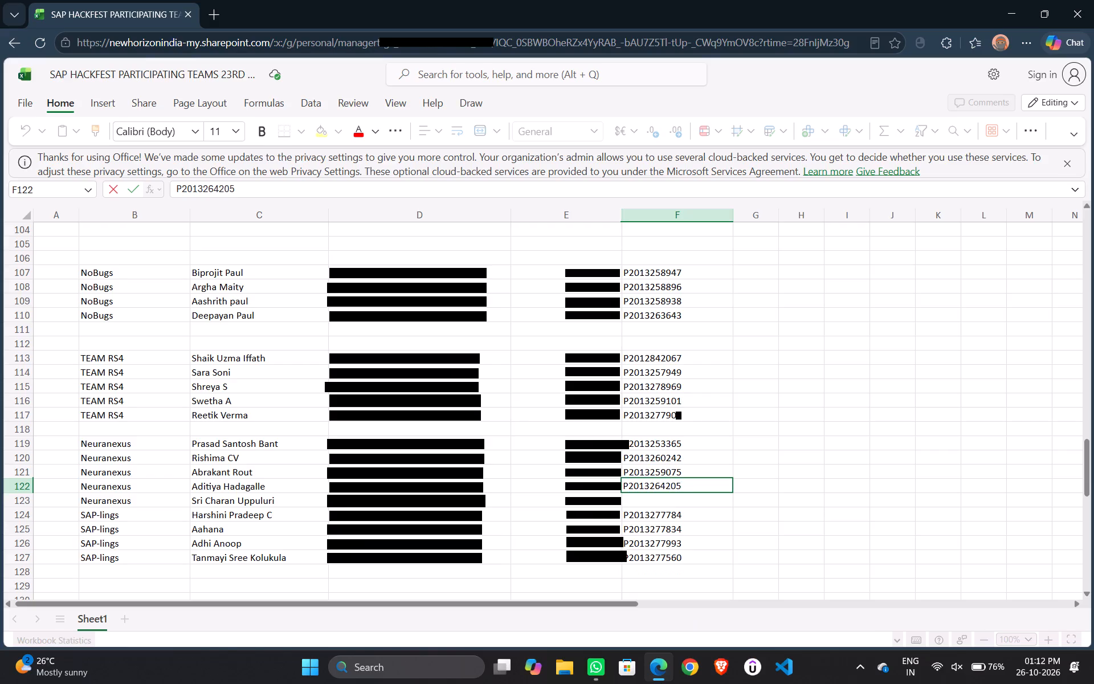
# Enter the fifth Neuranexus member's P-prefixed ID number in F123.
pyautogui.click(643, 499)
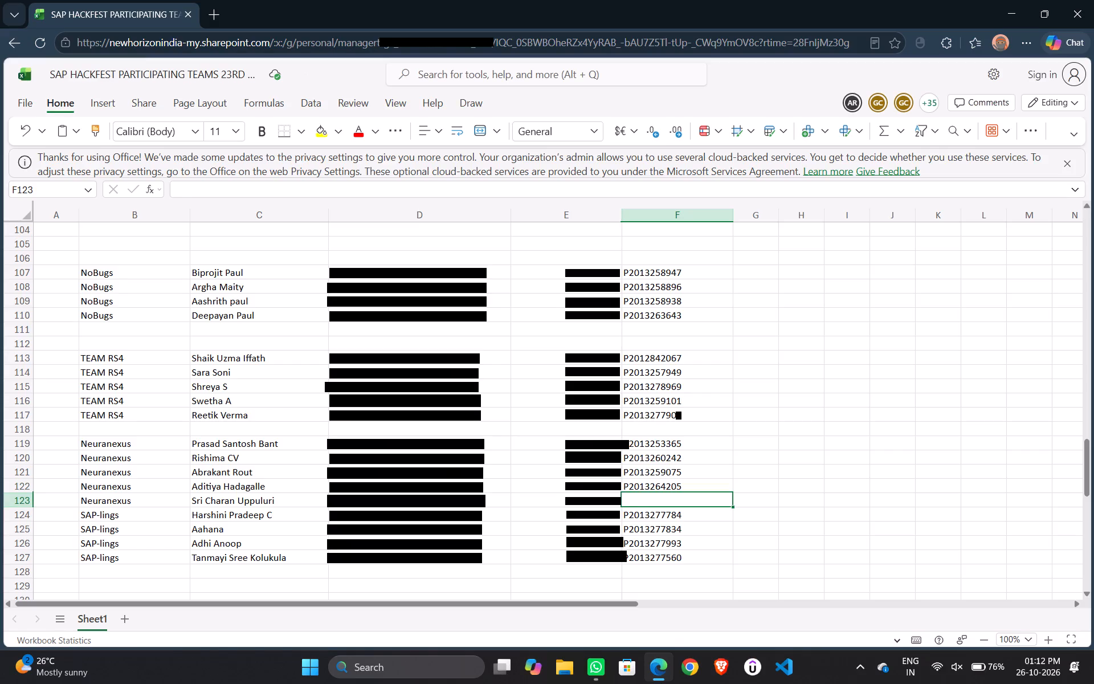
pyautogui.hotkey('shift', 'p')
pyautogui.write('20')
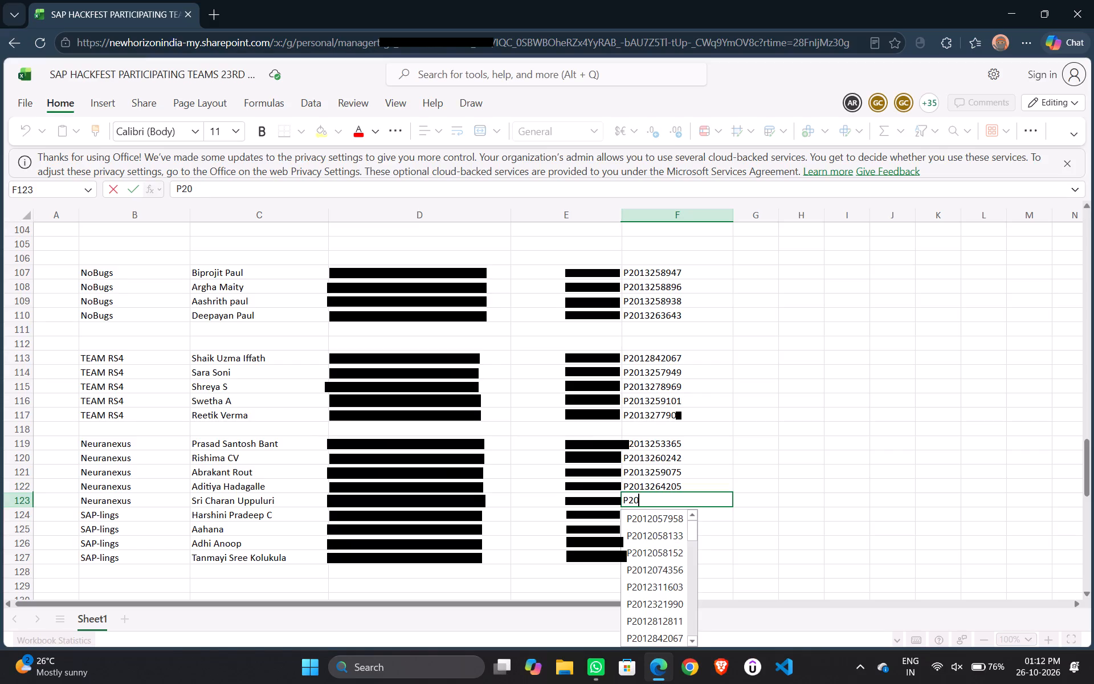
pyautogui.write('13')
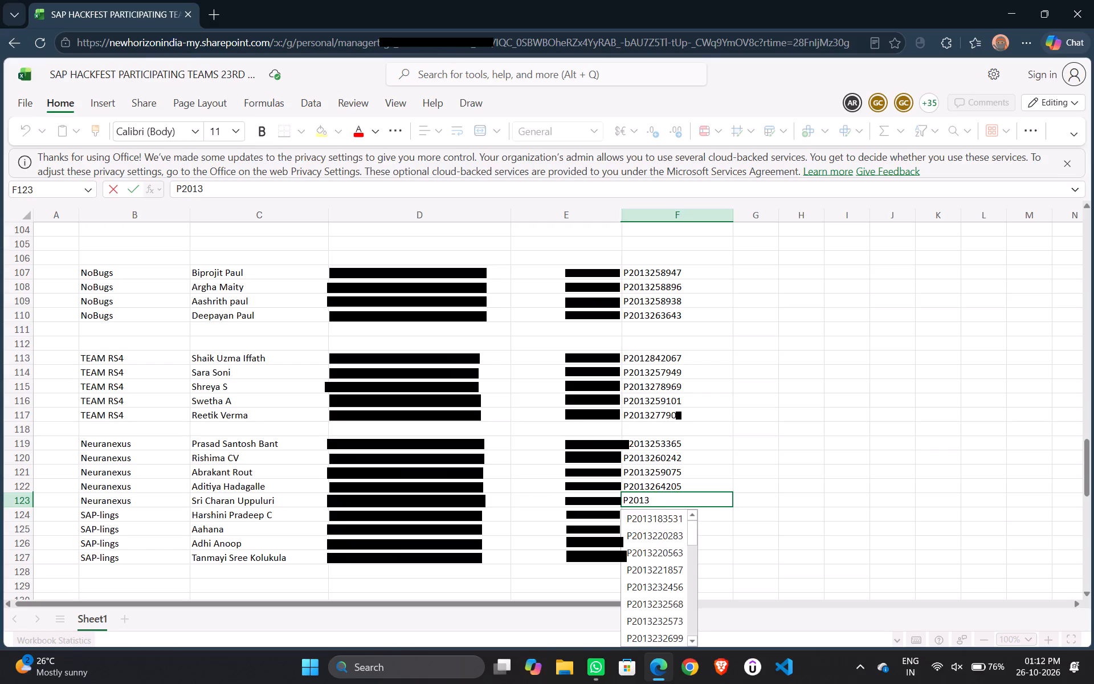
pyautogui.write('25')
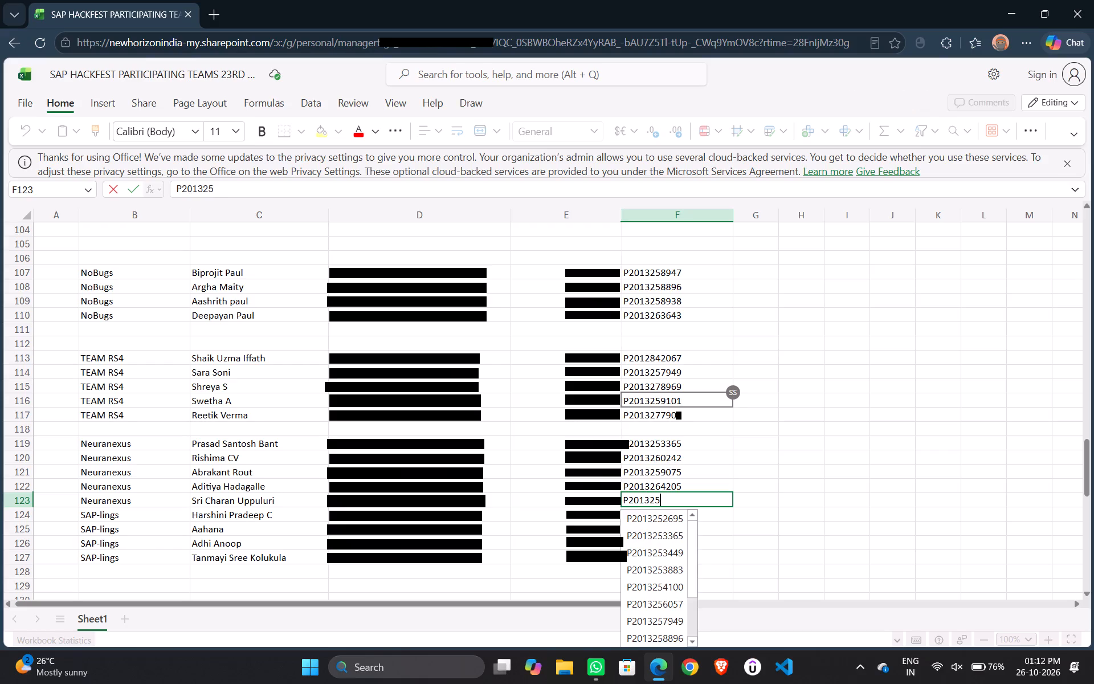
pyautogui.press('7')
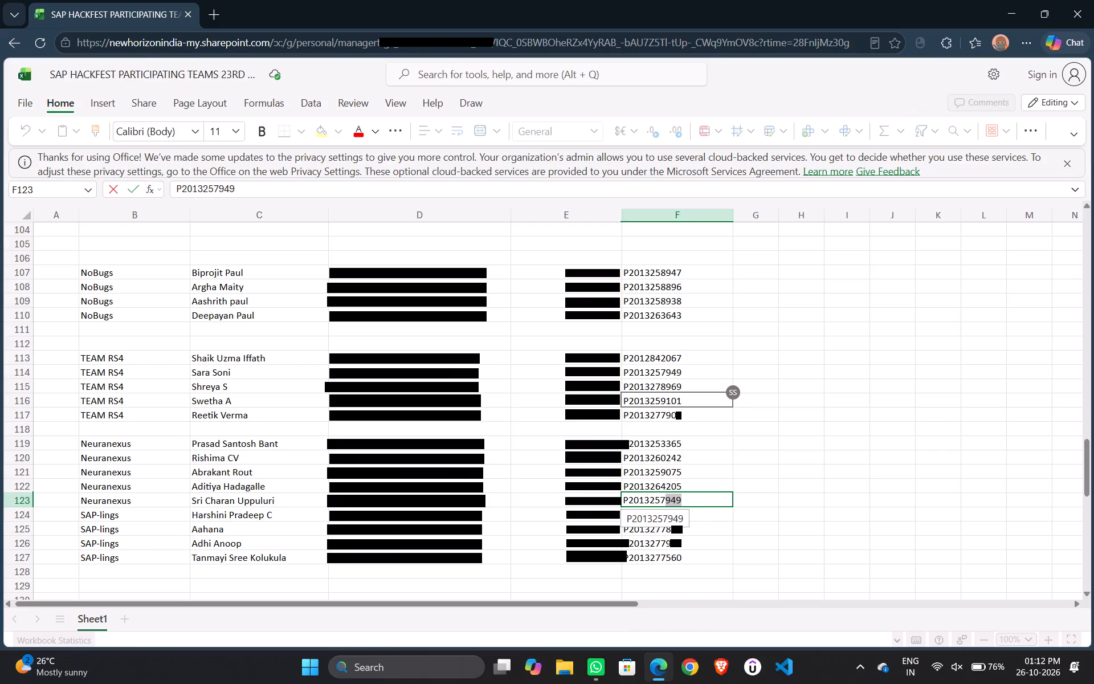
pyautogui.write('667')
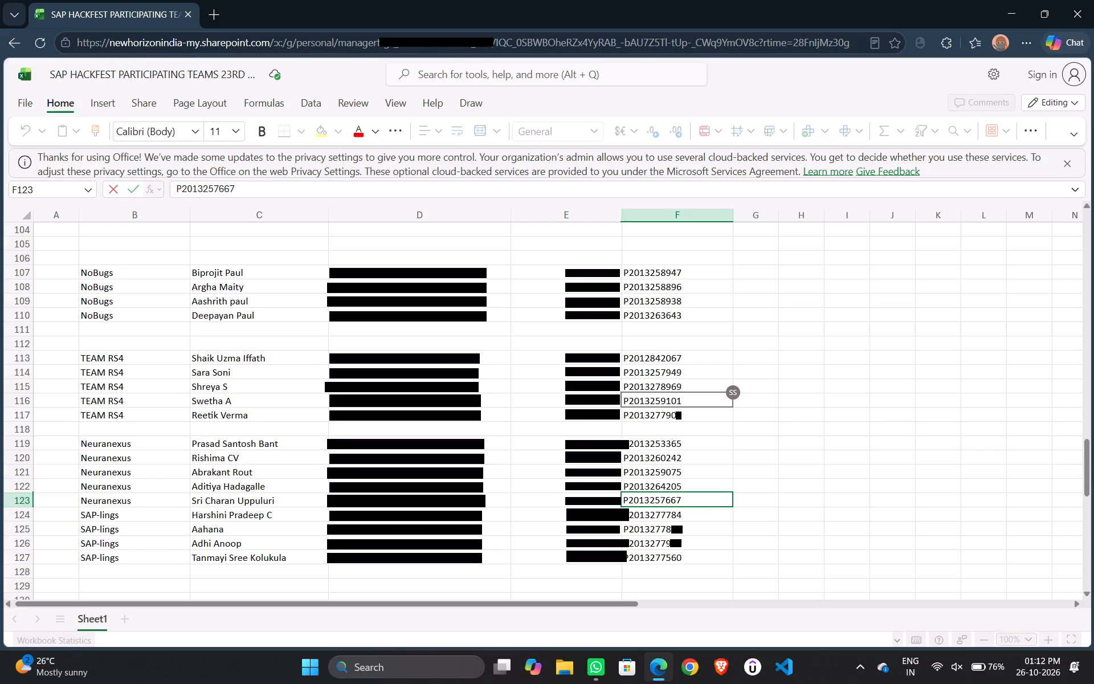
pyautogui.click(763, 499)
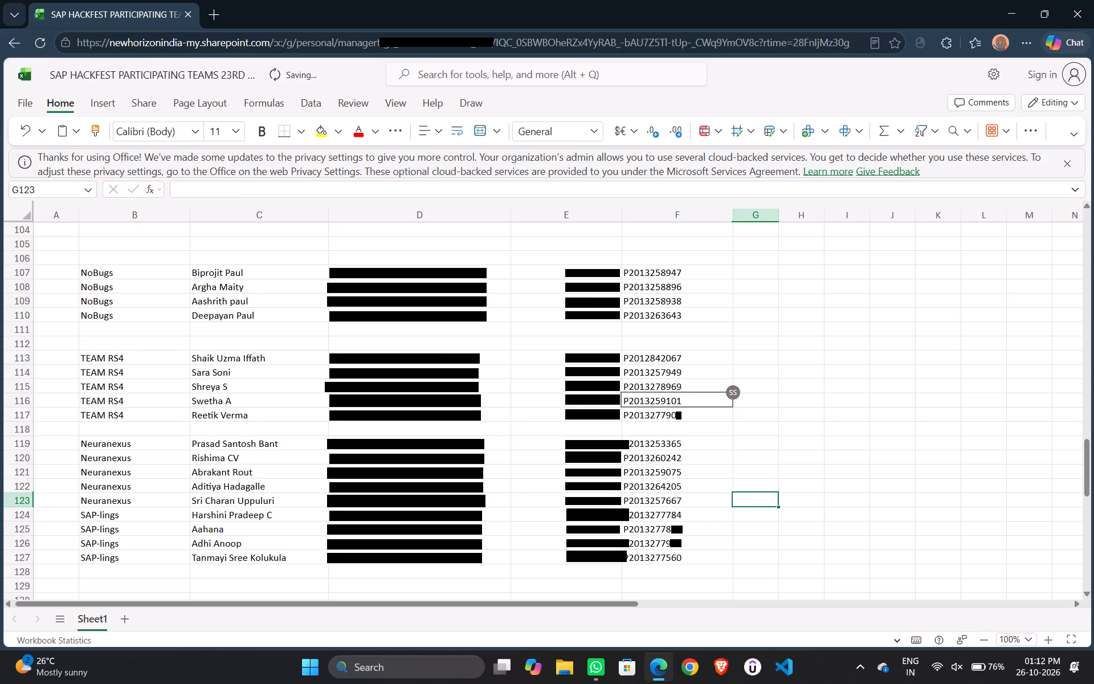